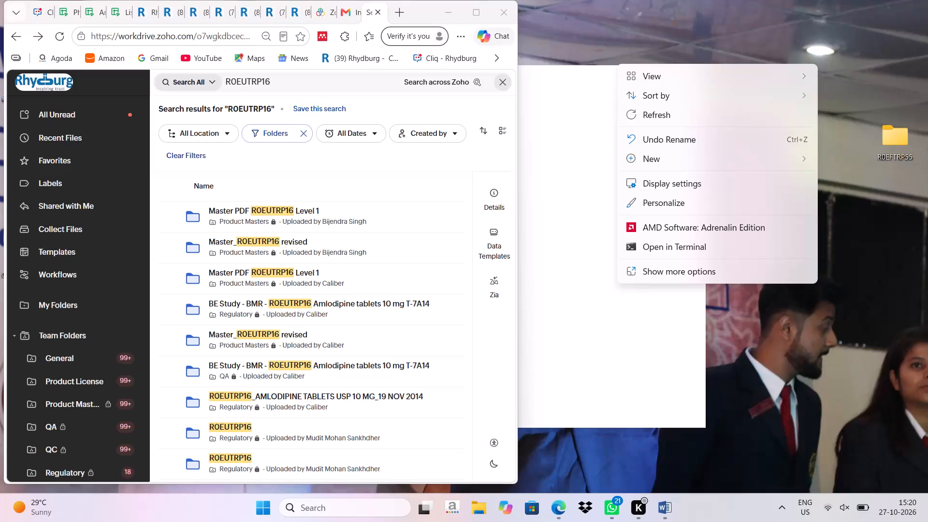
# Maximize the browser window showing the WorkDrive folder search results for ROEUTRP16.
pyautogui.click(482, 9)
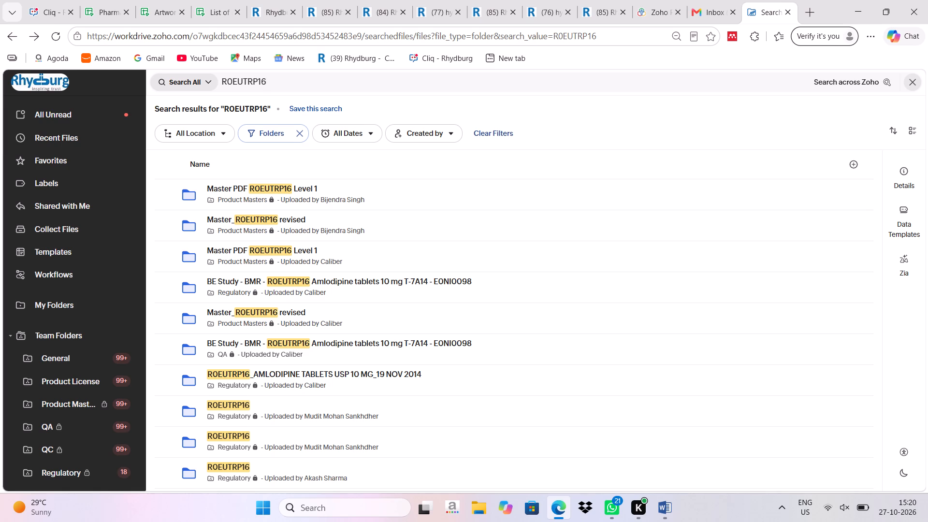
# Connect the laptop to the paired Airdopes 141 Bluetooth device.
pyautogui.click(826, 507)
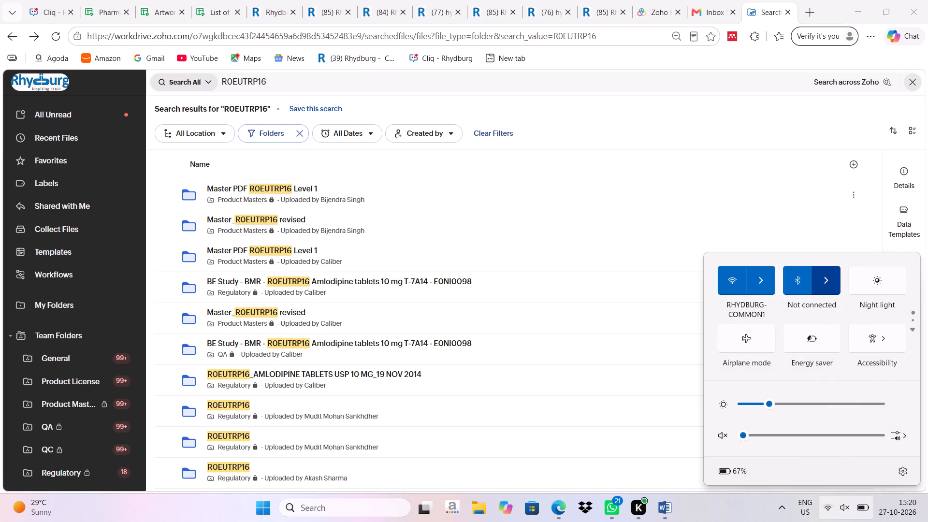
pyautogui.click(826, 284)
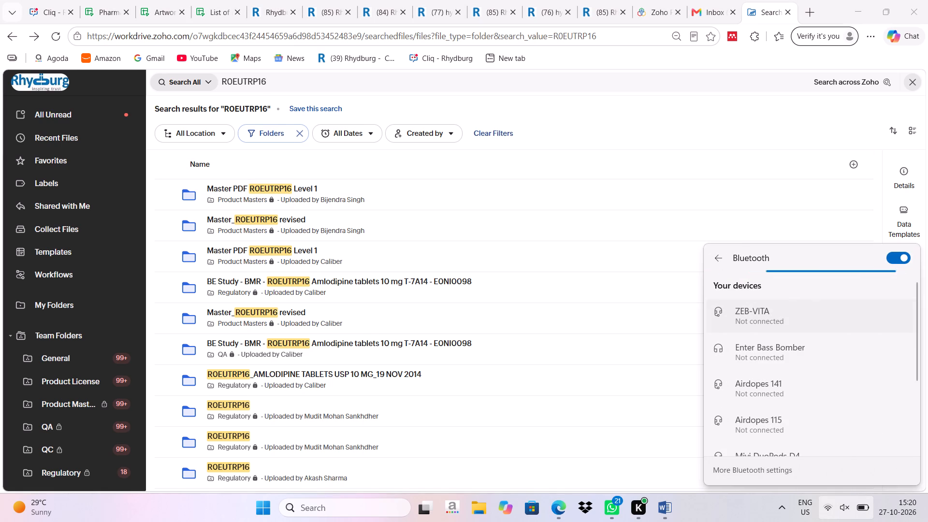
pyautogui.click(761, 380)
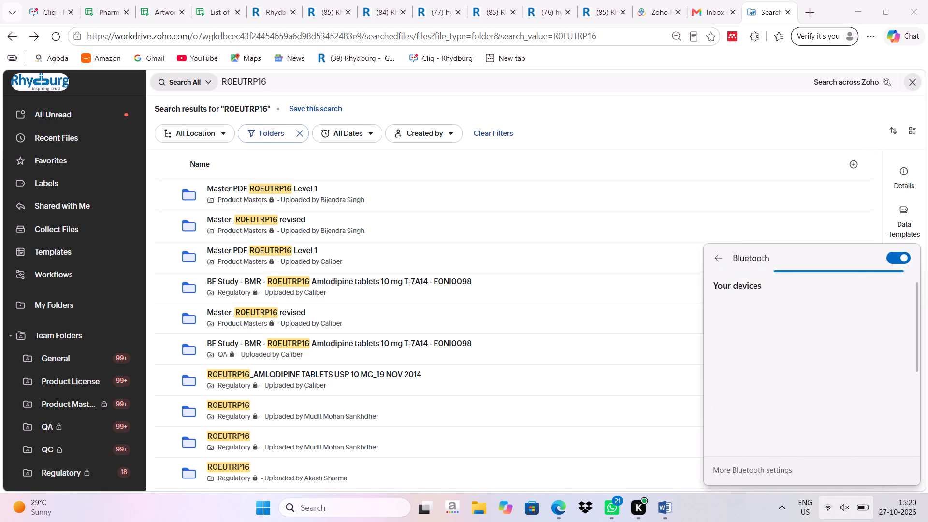
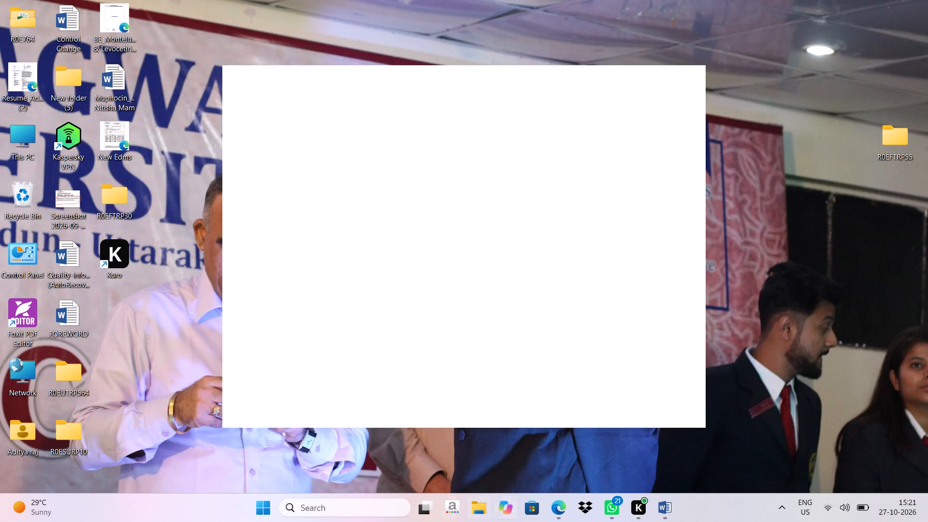
# Switch to the Edge window and open YouTube in a new browser tab.
pyautogui.click(548, 458)
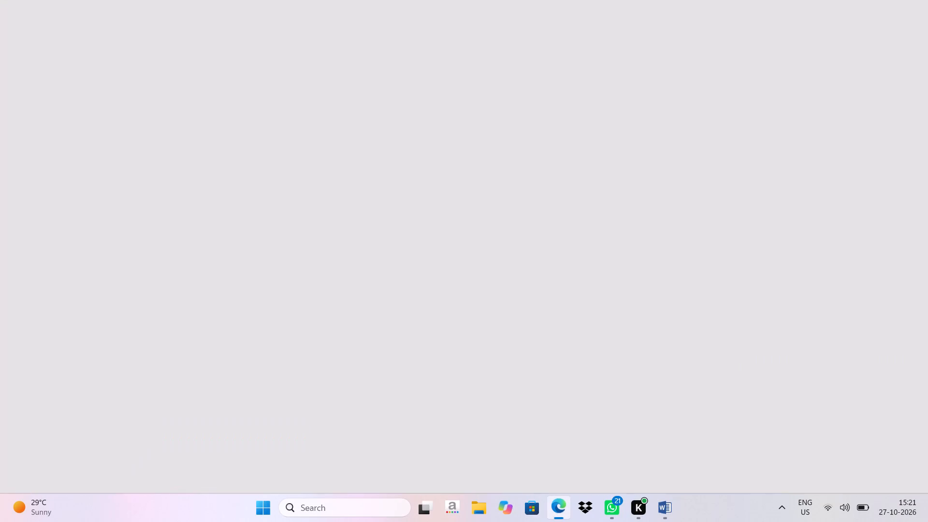
pyautogui.click(810, 9)
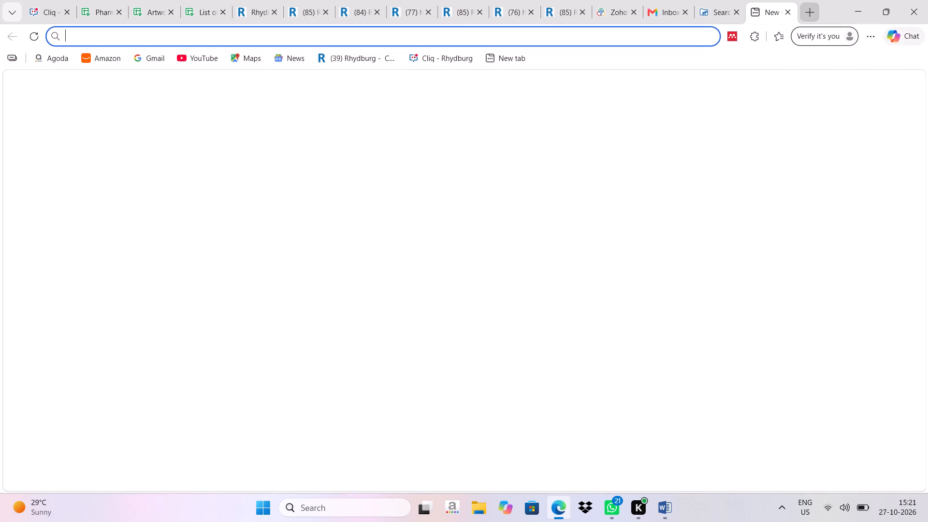
pyautogui.moveTo(194, 57); pyautogui.dragTo(179, 172)
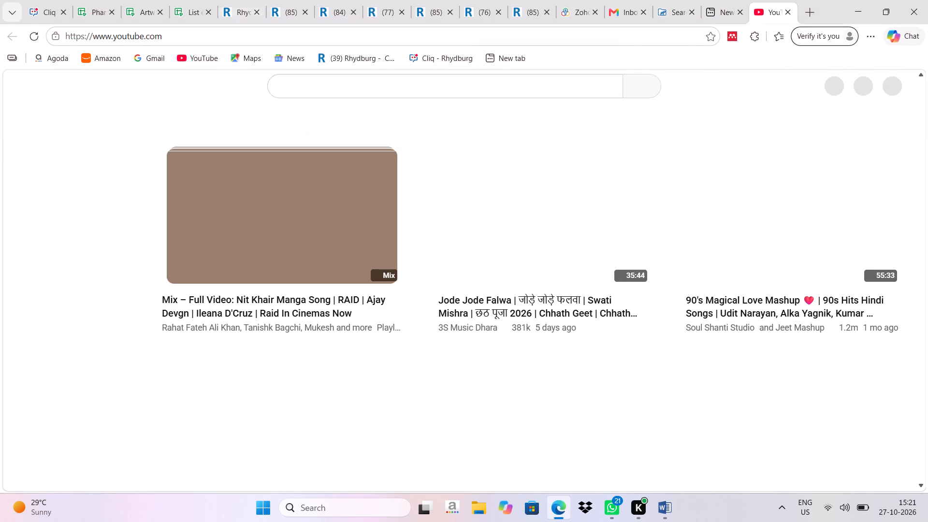
# Search YouTube for "jhalak dikhhla jaa" and play the T-Series Jhalak Dikhla Ja full song video.
pyautogui.click(328, 87)
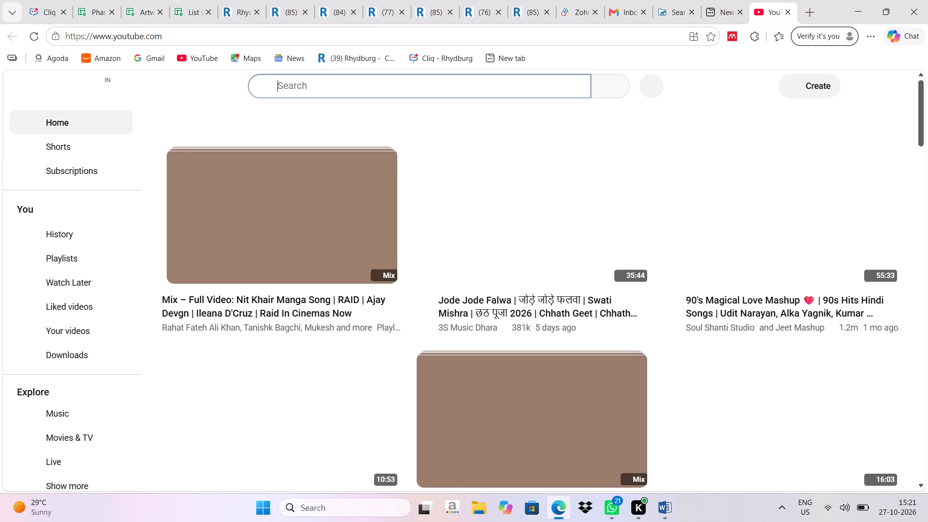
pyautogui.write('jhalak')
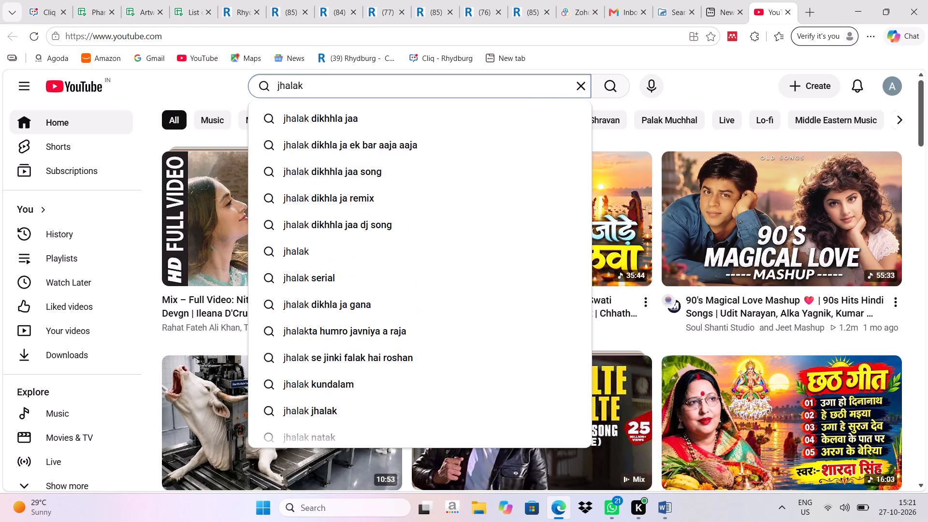
pyautogui.click(305, 119)
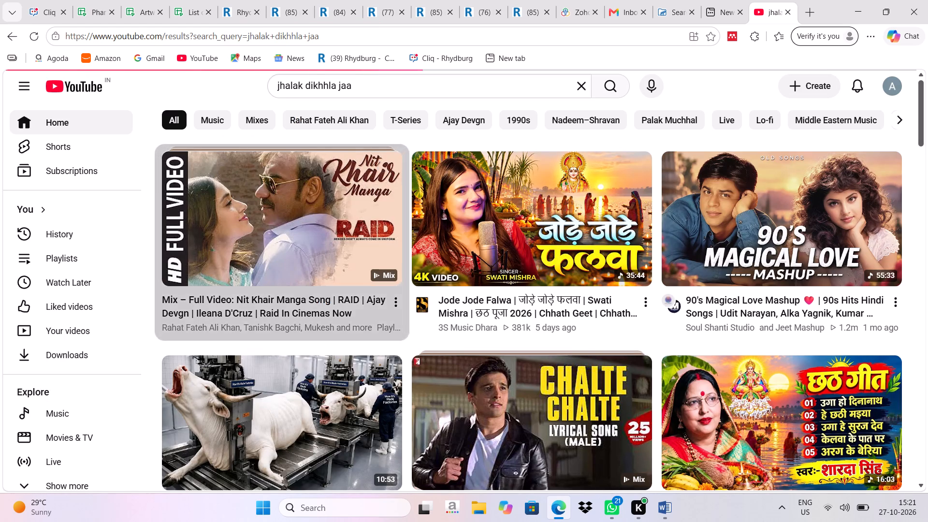
pyautogui.click(353, 212)
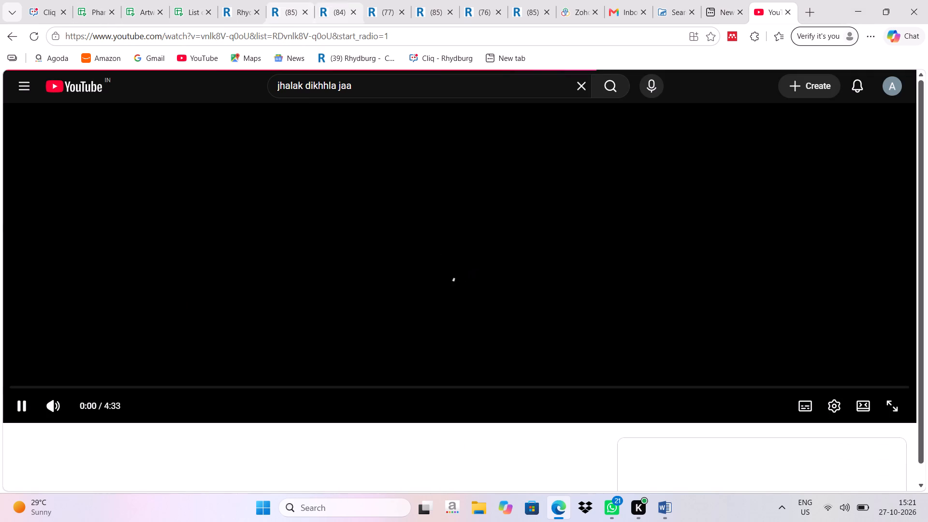
# Switch back to the browser tab with the WorkDrive folder search results for ROEUTRP16.
pyautogui.click(672, 8)
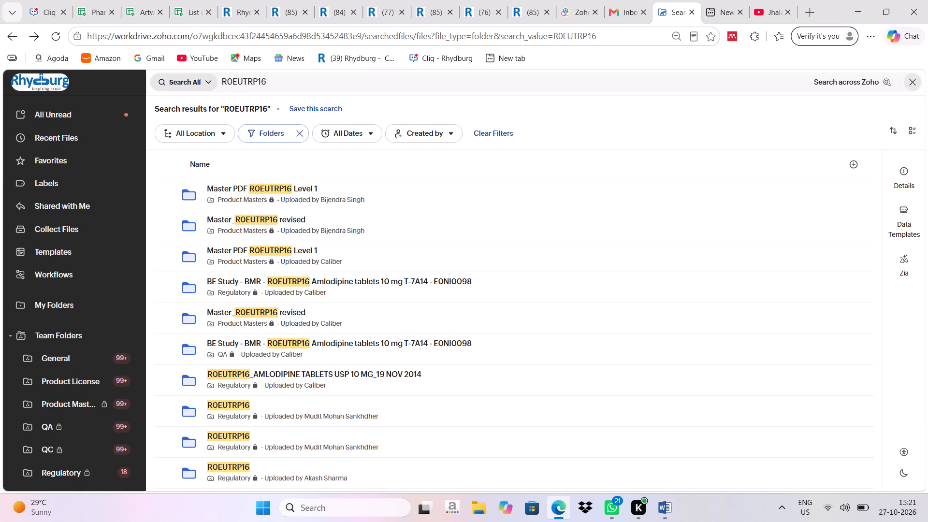
# Lower the laptop's sound volume slightly while the song plays.
pyautogui.click(844, 502)
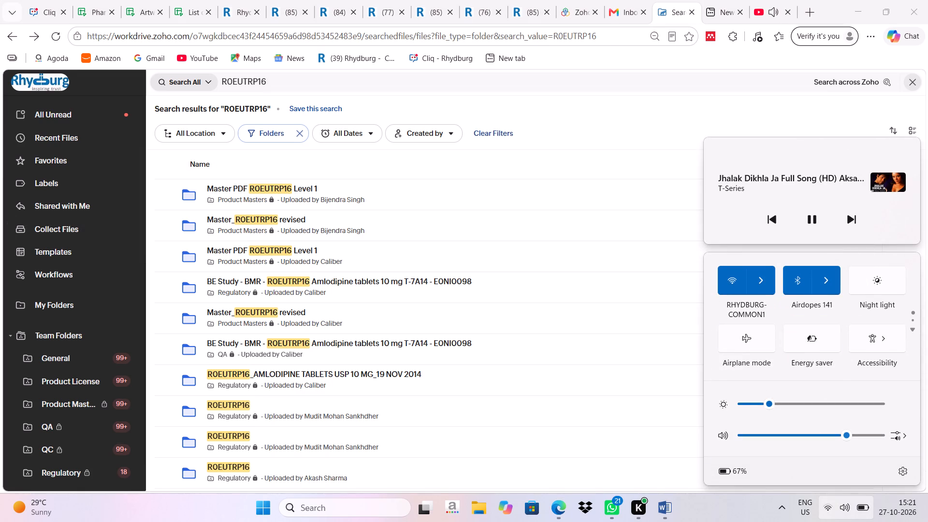
pyautogui.click(826, 434)
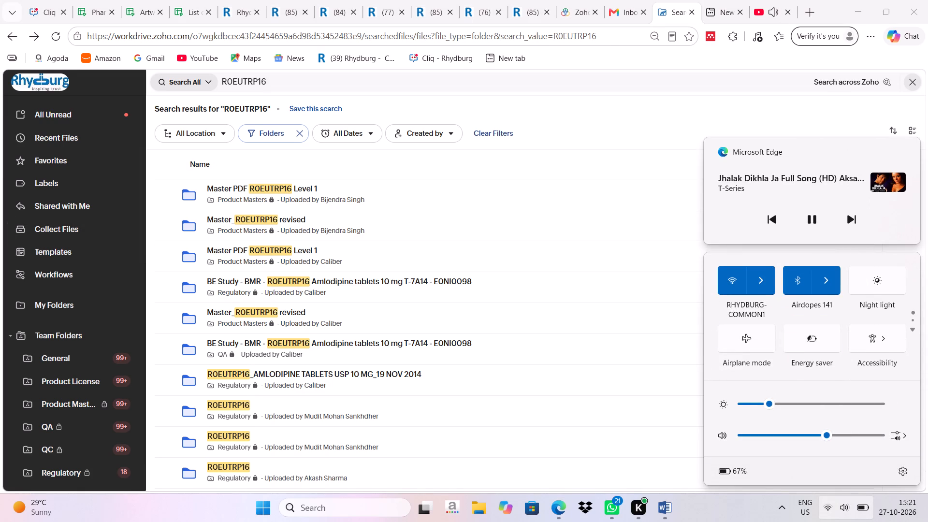
pyautogui.click(927, 246)
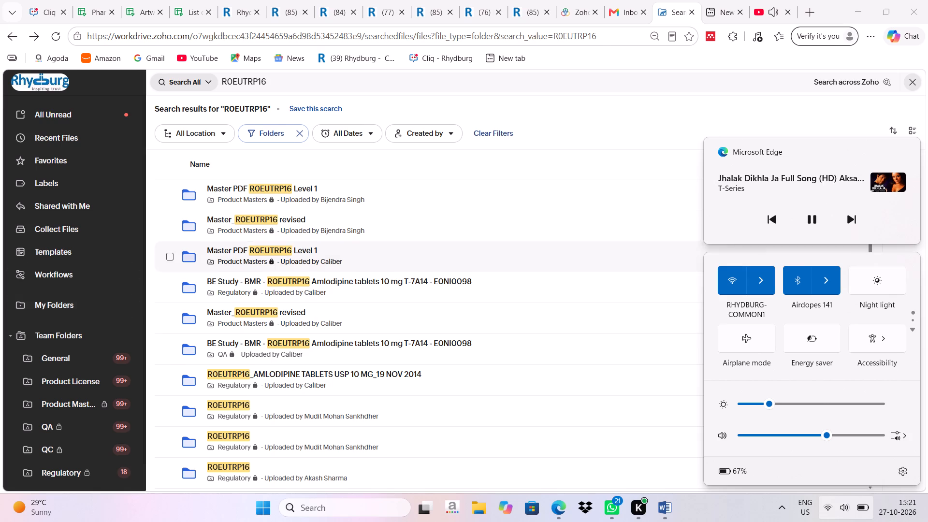
# Open the first Master_ROEUTRP16 revised folder from Product Masters in the search results.
pyautogui.click(246, 214)
pyautogui.click(251, 221)
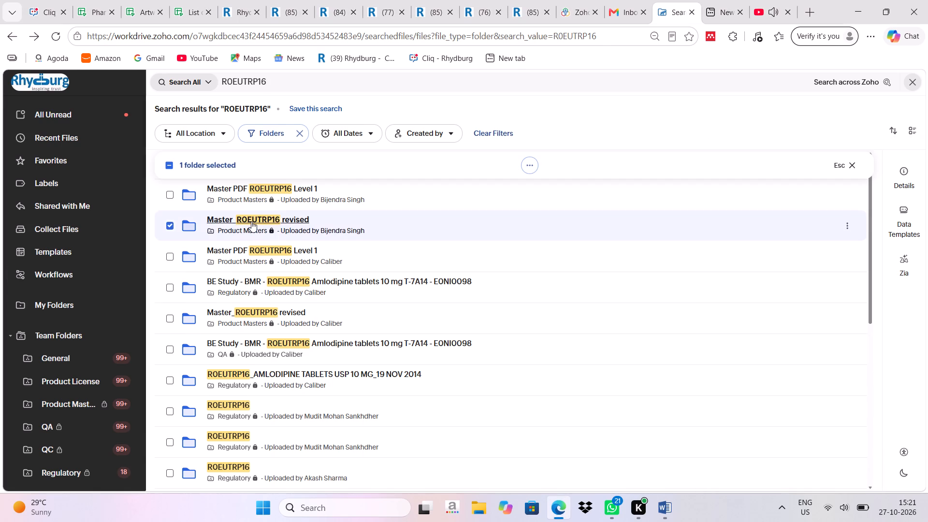
pyautogui.click(248, 220)
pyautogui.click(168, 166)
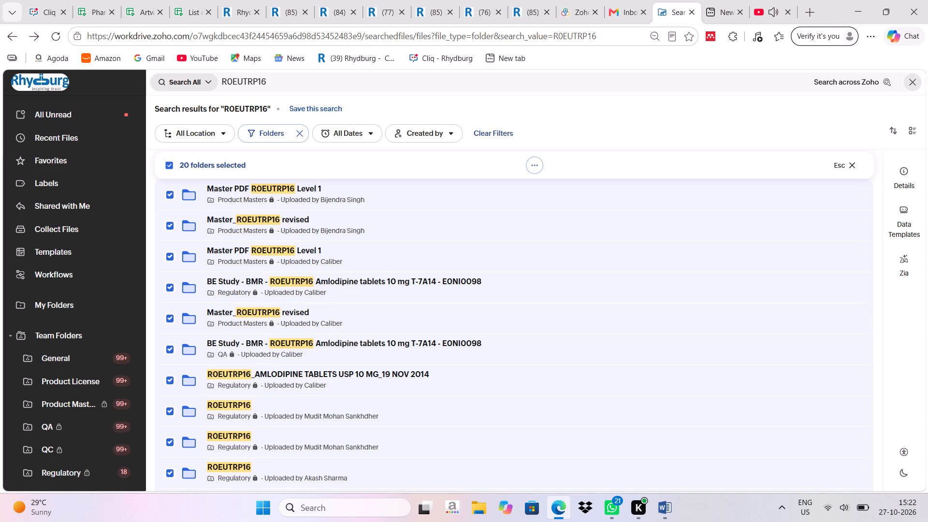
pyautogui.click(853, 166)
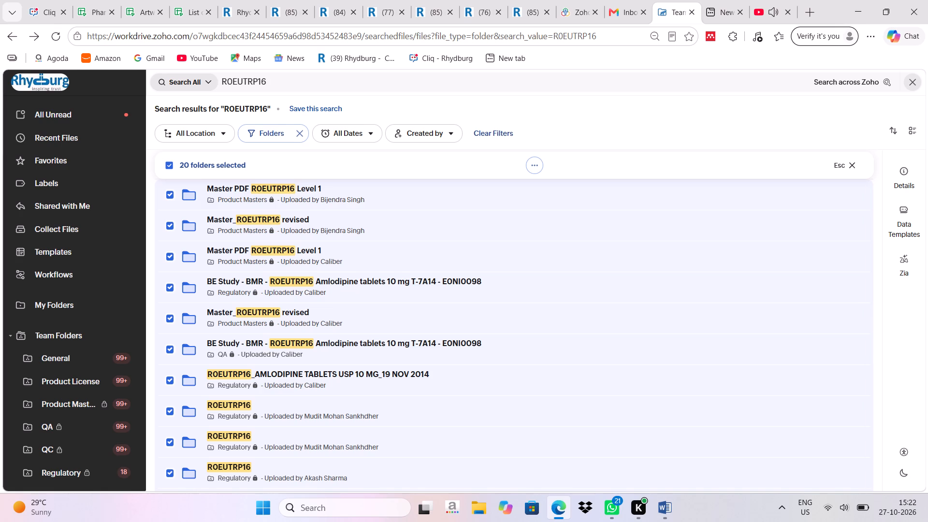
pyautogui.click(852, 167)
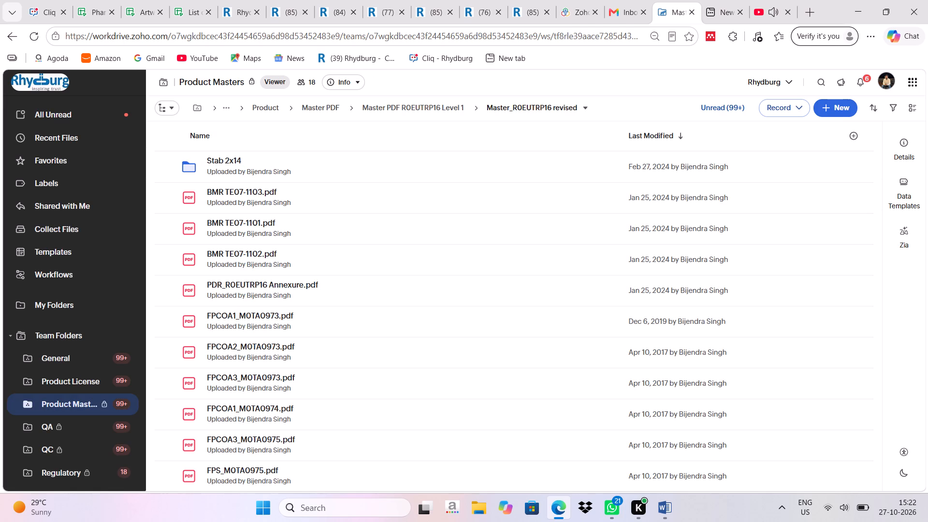
# Return to the R0EUTRP16 search results and examine the files in the first Master PDF R0EUTRP16 Level 1 folder.
pyautogui.click(10, 36)
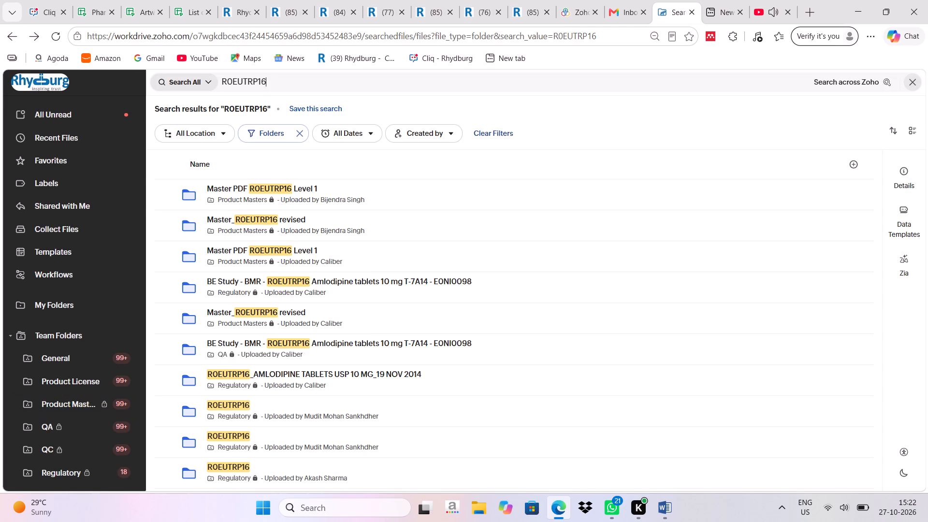
pyautogui.click(213, 187)
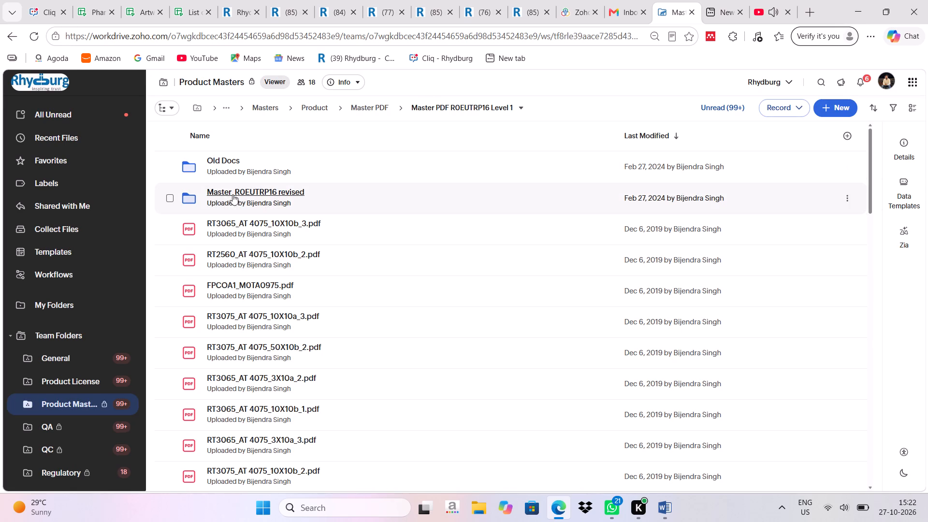
pyautogui.scroll(-2, 252, 234)
pyautogui.scroll(-2, 258, 281)
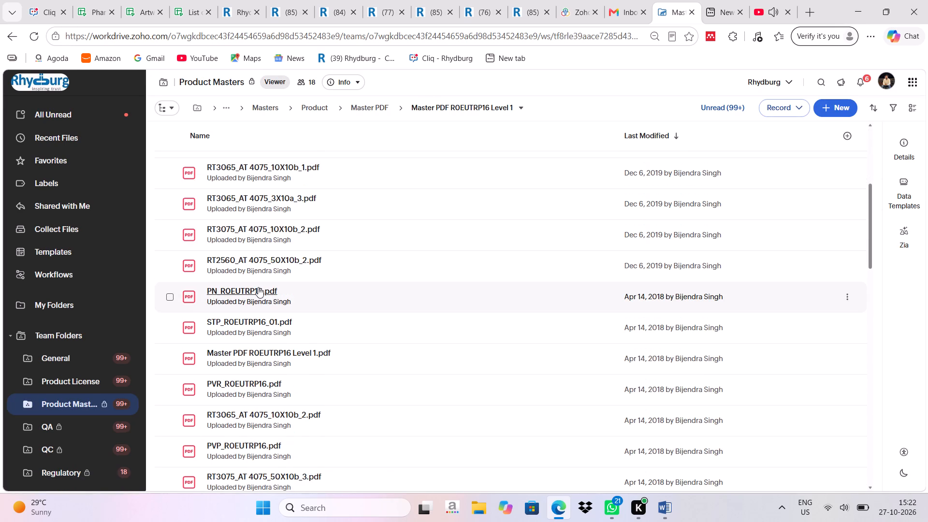
pyautogui.scroll(-2, 258, 287)
pyautogui.scroll(-3, 240, 248)
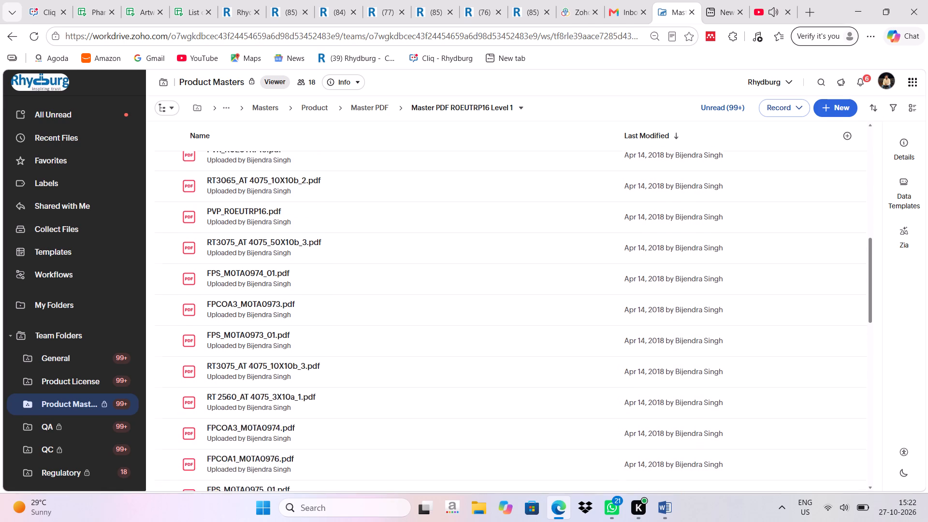
pyautogui.rightClick(240, 248)
pyautogui.scroll(-4, 240, 248)
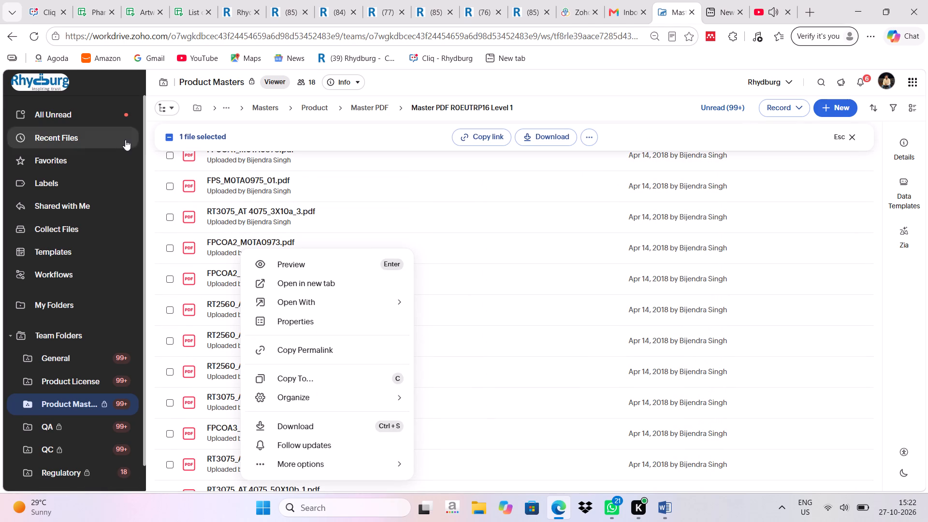
pyautogui.click(149, 182)
pyautogui.scroll(-3, 324, 331)
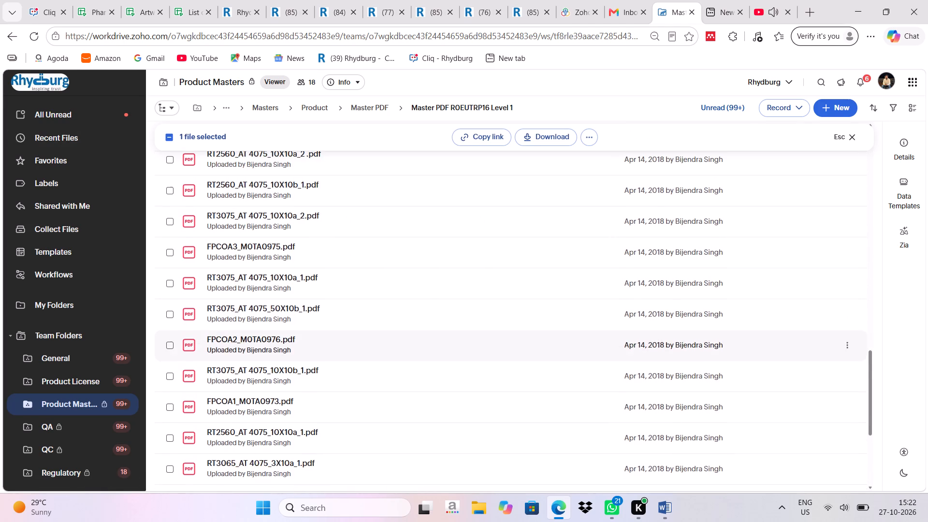
pyautogui.scroll(-17, 320, 342)
pyautogui.scroll(5, 324, 340)
pyautogui.scroll(-6, 324, 340)
pyautogui.scroll(5, 322, 342)
pyautogui.scroll(-5, 313, 360)
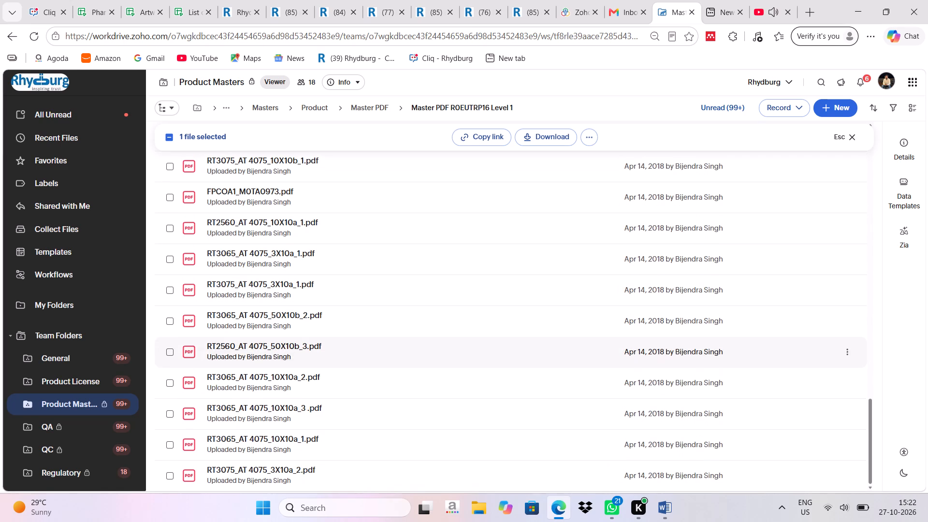
pyautogui.scroll(-4, 313, 361)
pyautogui.scroll(3, 310, 367)
pyautogui.scroll(-10, 310, 369)
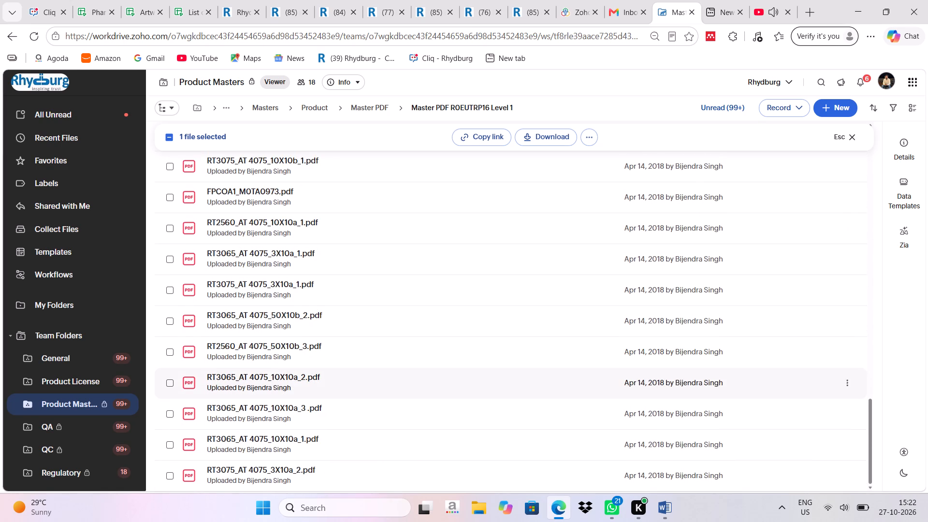
# Open the Master_R0EUTRP16 revised subfolder and look through its list of PDF files.
pyautogui.scroll(16, 309, 370)
pyautogui.scroll(11, 309, 370)
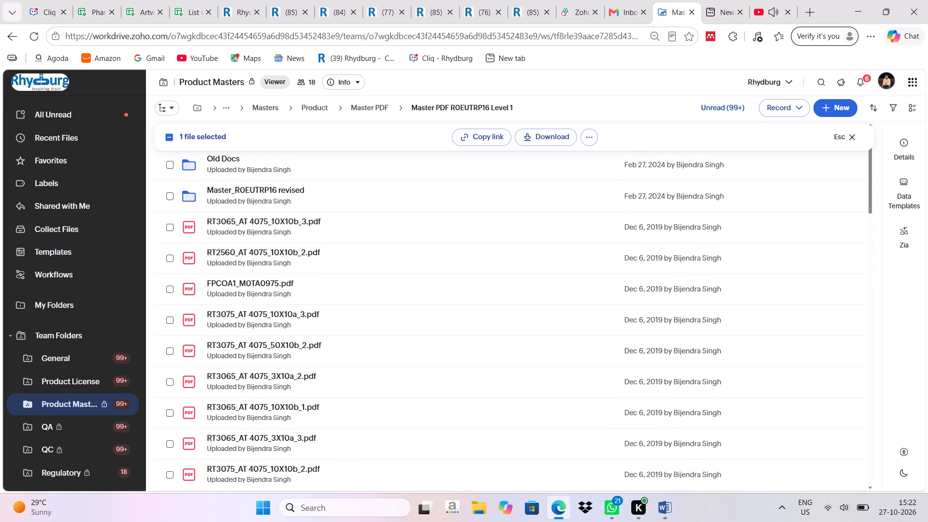
pyautogui.scroll(4, 309, 370)
pyautogui.click(258, 191)
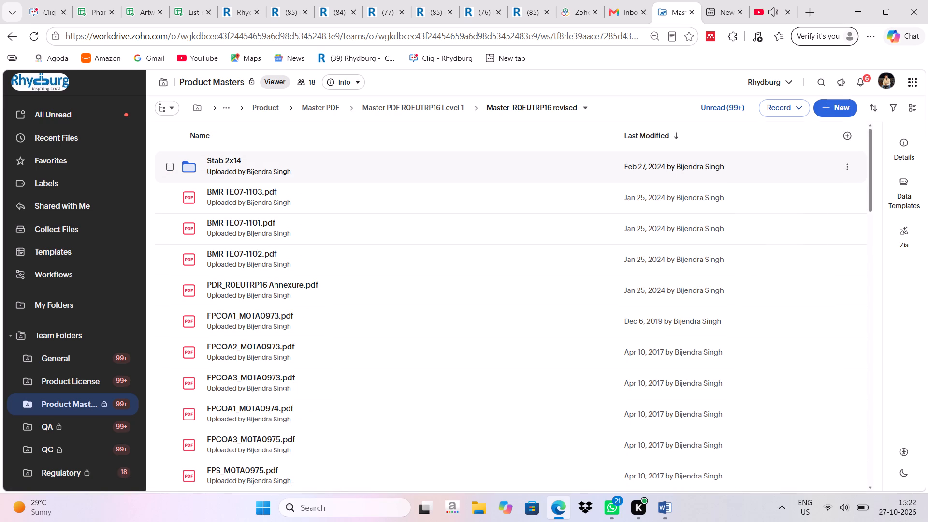
pyautogui.scroll(-15, 227, 272)
pyautogui.scroll(-6, 225, 283)
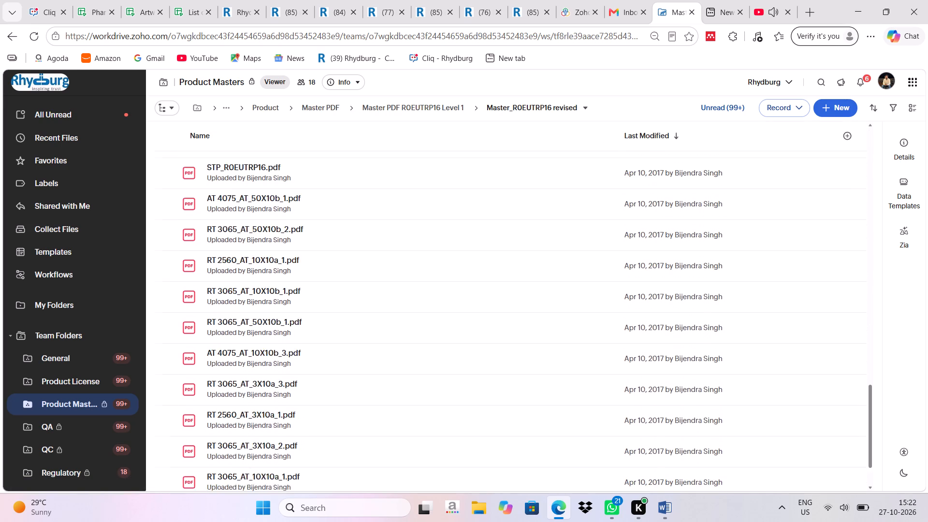
pyautogui.scroll(-12, 231, 282)
pyautogui.scroll(-7, 231, 367)
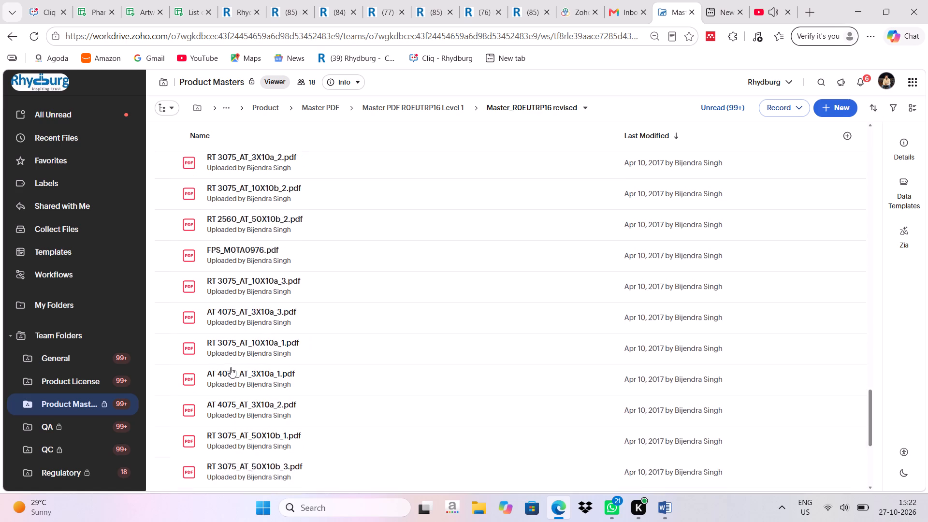
pyautogui.scroll(-7, 231, 367)
pyautogui.scroll(-13, 261, 306)
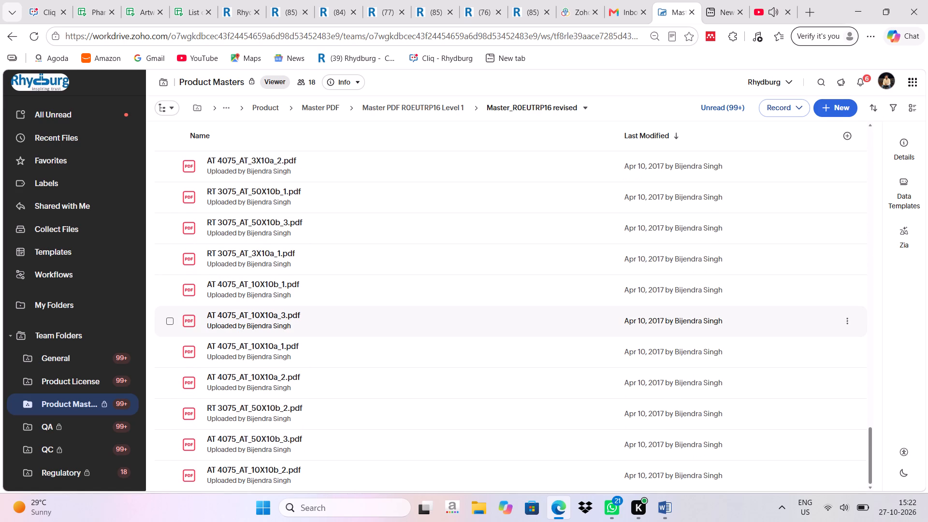
# Open the Stab 2x14 subfolder and preview 1.pdf.
pyautogui.scroll(20, 256, 330)
pyautogui.scroll(20, 256, 330)
pyautogui.scroll(4, 256, 330)
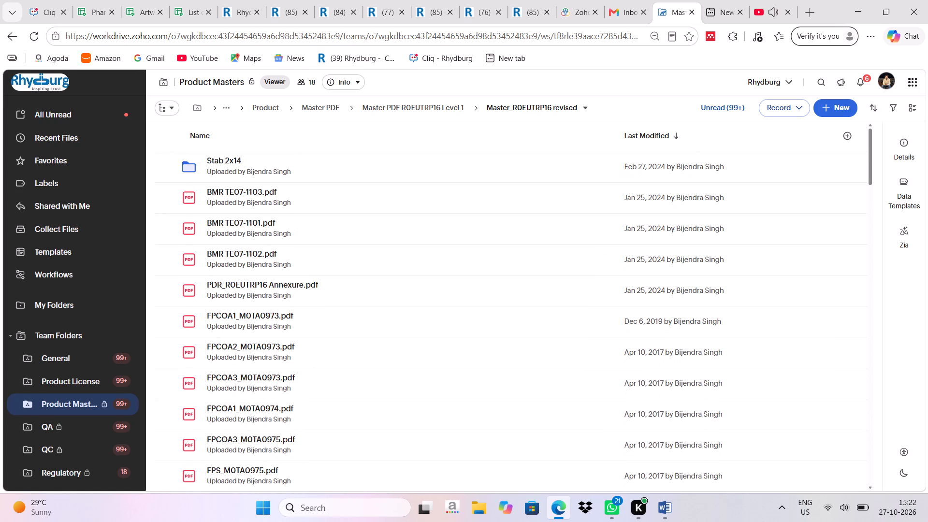
pyautogui.click(226, 159)
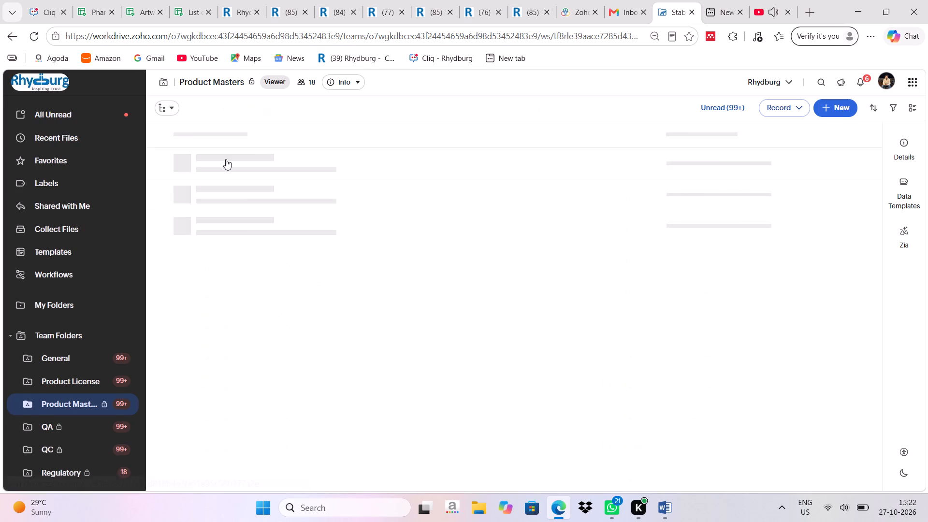
pyautogui.click(212, 163)
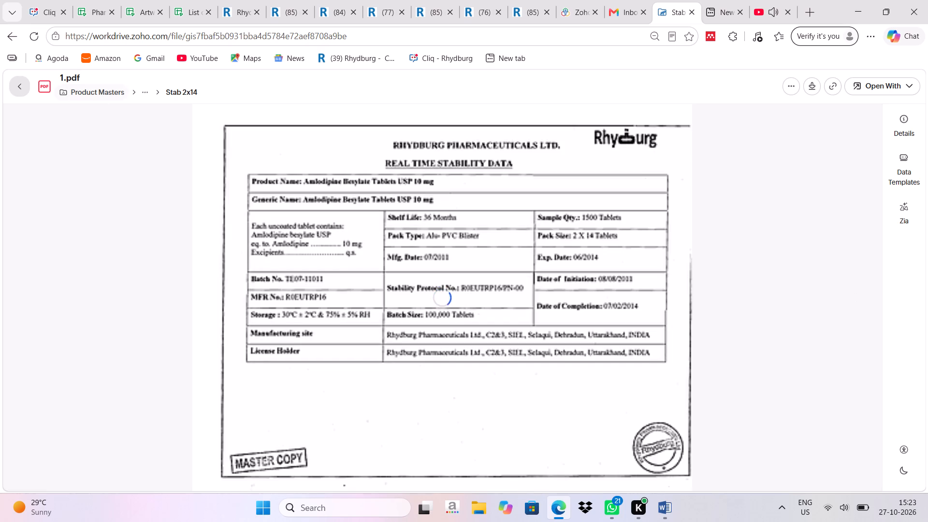
# Return to the R0EUTRP16 search results and look through the Master PDF R0EUTRP16 Level 1 folder uploaded by Caliber.
pyautogui.click(13, 39)
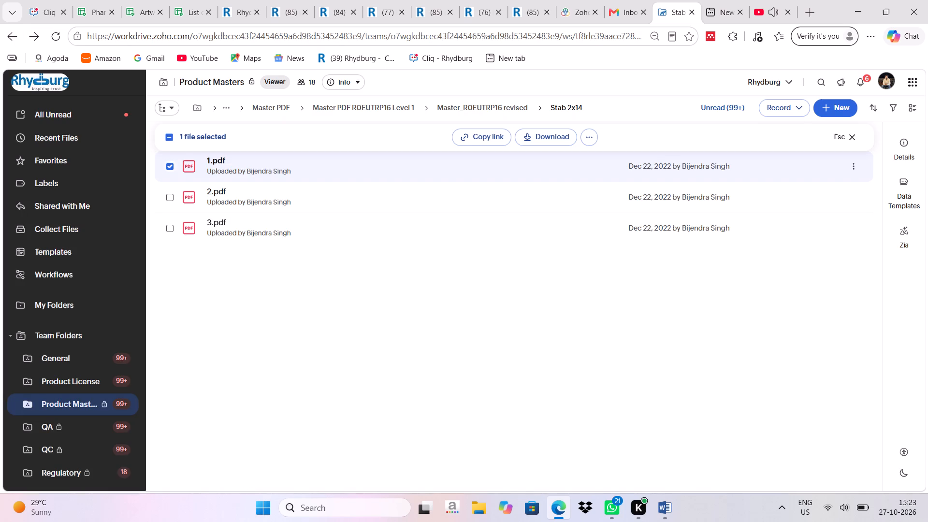
pyautogui.click(13, 39)
pyautogui.click(5, 32)
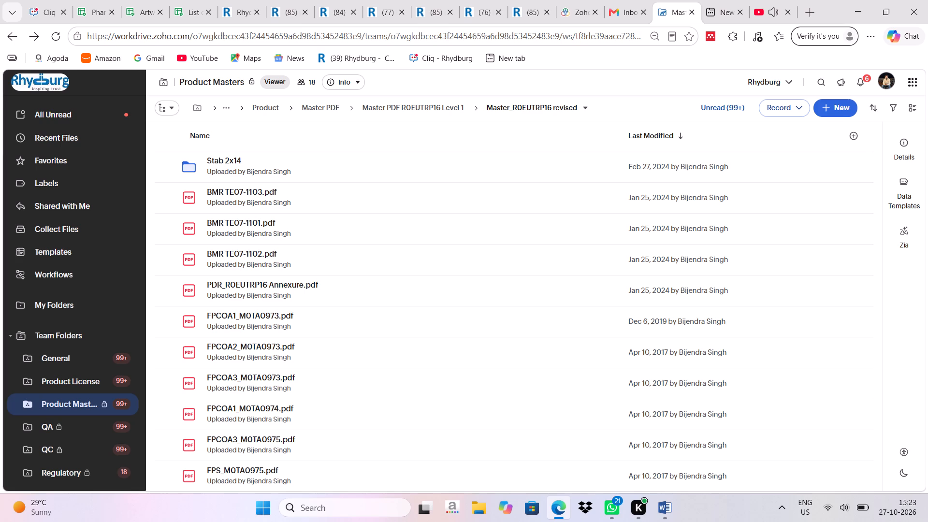
pyautogui.click(14, 36)
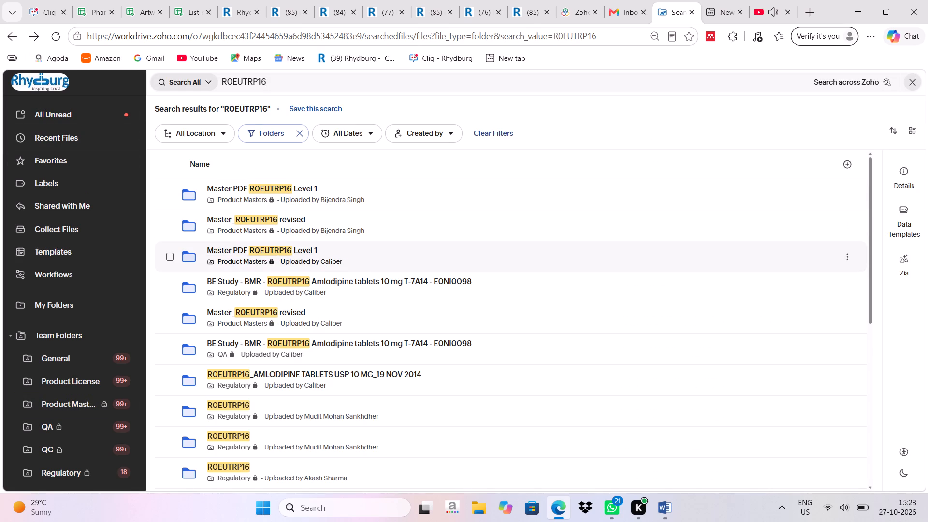
pyautogui.click(258, 251)
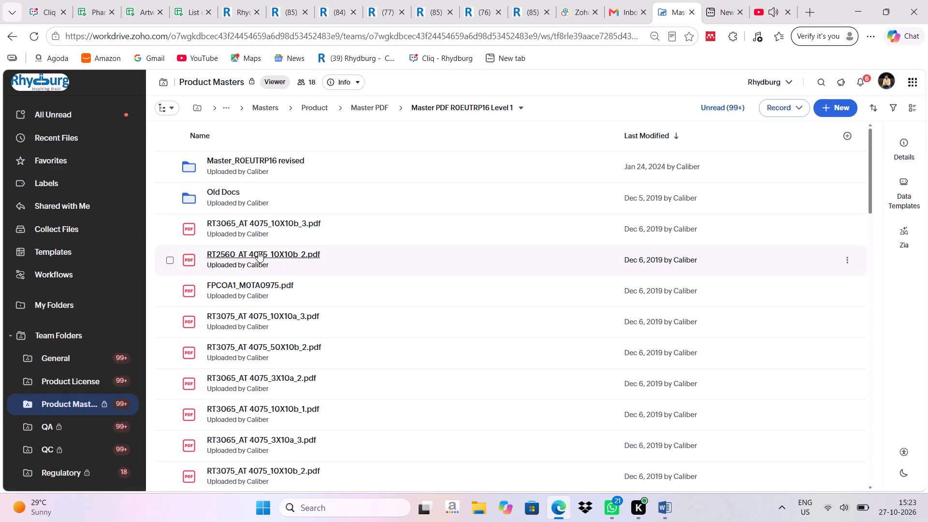
pyautogui.scroll(-1, 235, 304)
pyautogui.rightClick(235, 304)
pyautogui.scroll(-3, 239, 307)
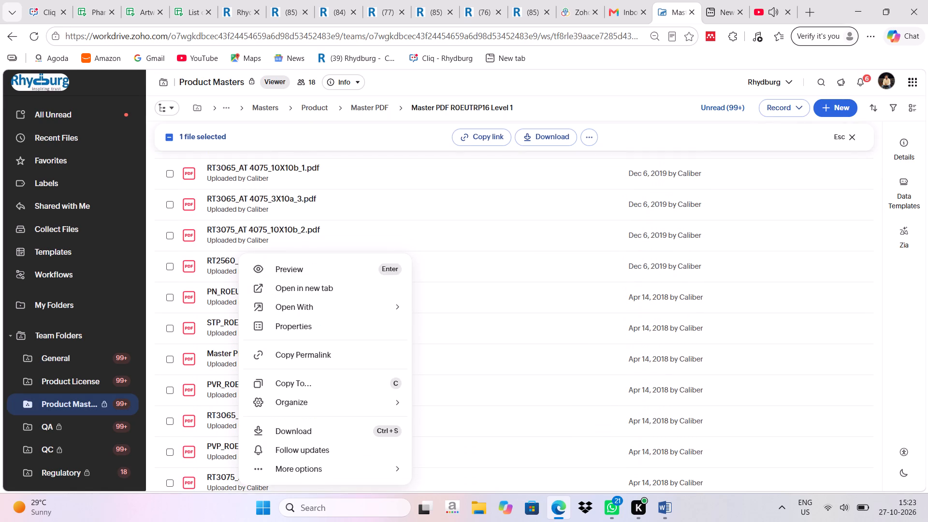
# Dismiss the file options and look through the whole PDF list of the Master PDF R0EUTRP16 Level 1 folder.
pyautogui.click(152, 303)
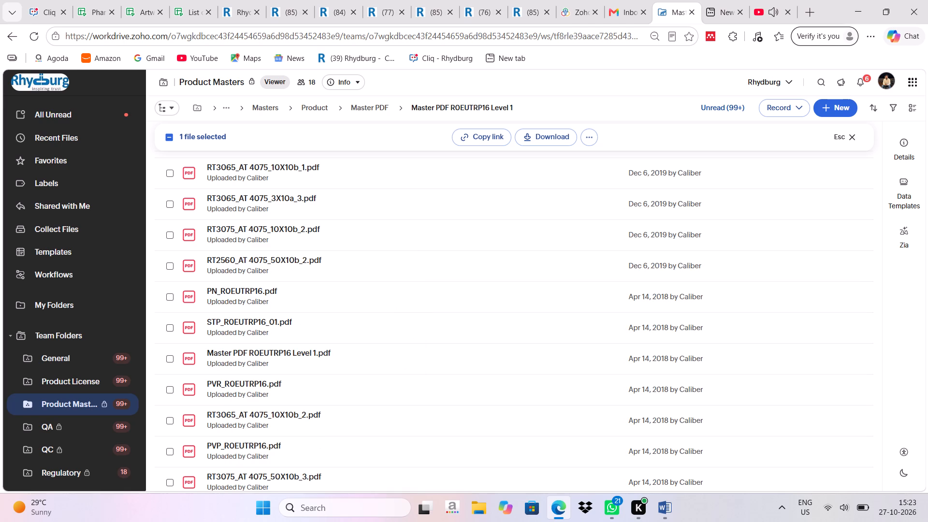
pyautogui.scroll(-2, 222, 314)
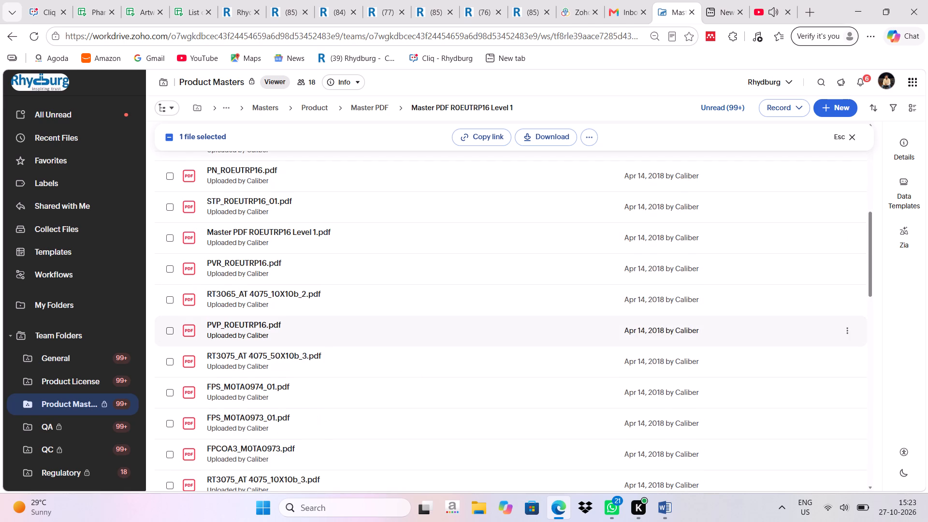
pyautogui.scroll(-4, 222, 316)
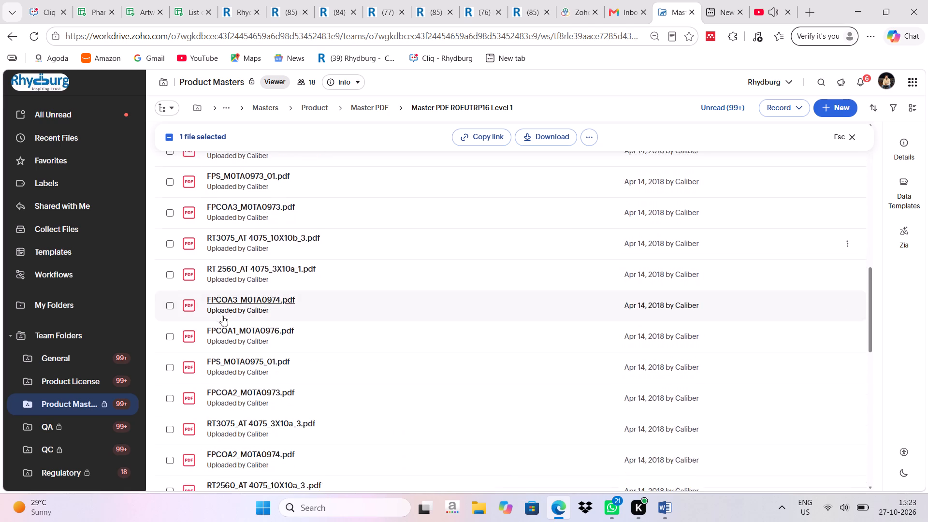
pyautogui.scroll(-8, 222, 316)
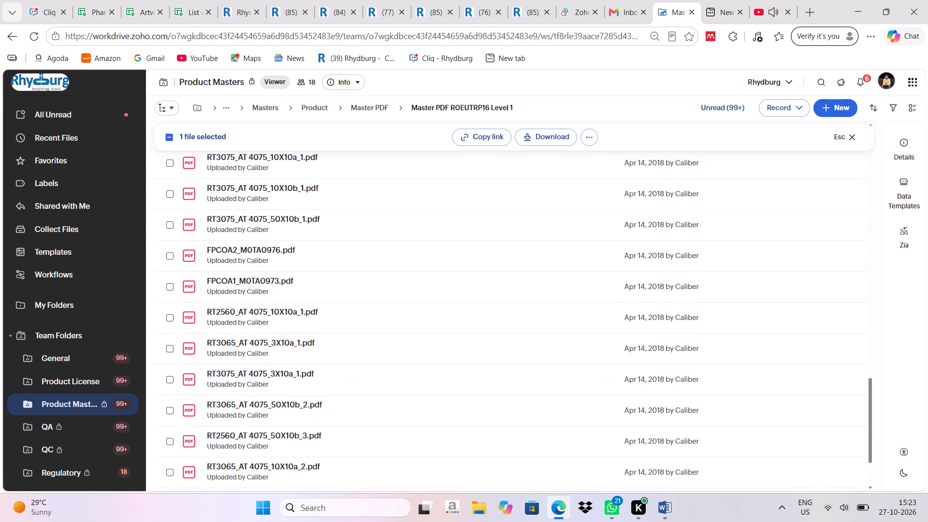
pyautogui.scroll(-7, 222, 316)
pyautogui.scroll(-6, 316, 343)
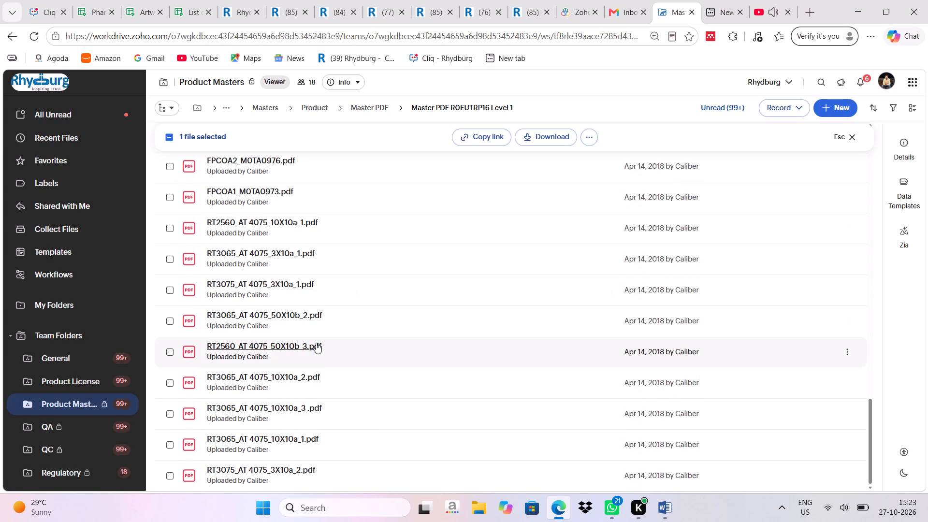
pyautogui.scroll(15, 316, 343)
pyautogui.scroll(16, 316, 343)
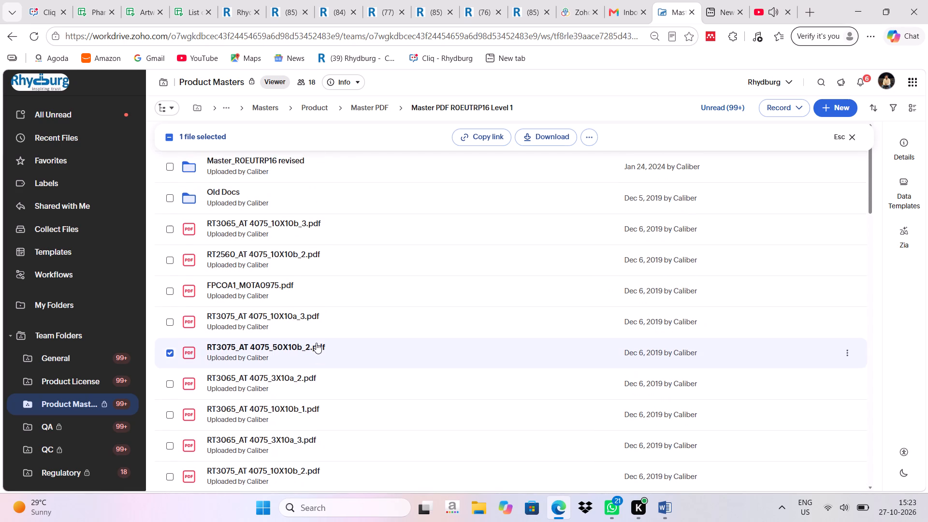
# Open the Master_R0EUTRP16 revised subfolder and examine its full list of PDF files.
pyautogui.click(234, 163)
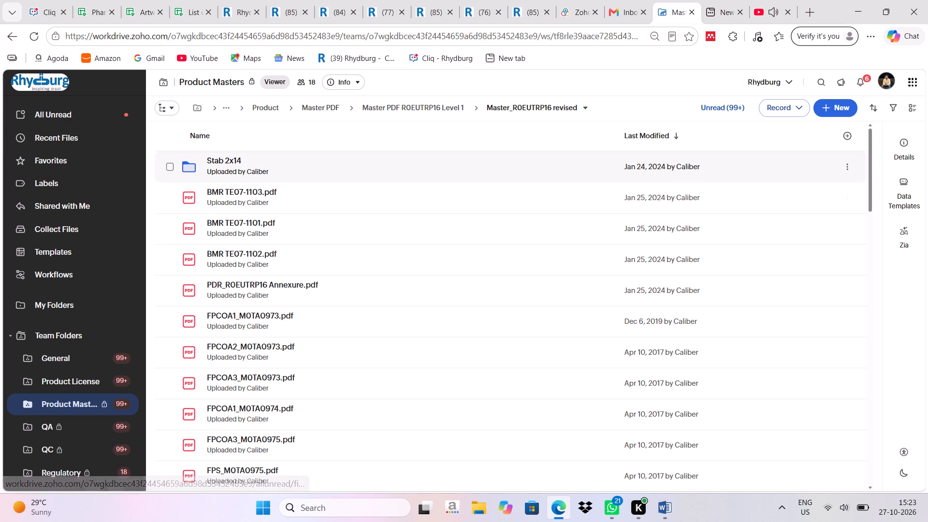
pyautogui.scroll(-15, 262, 241)
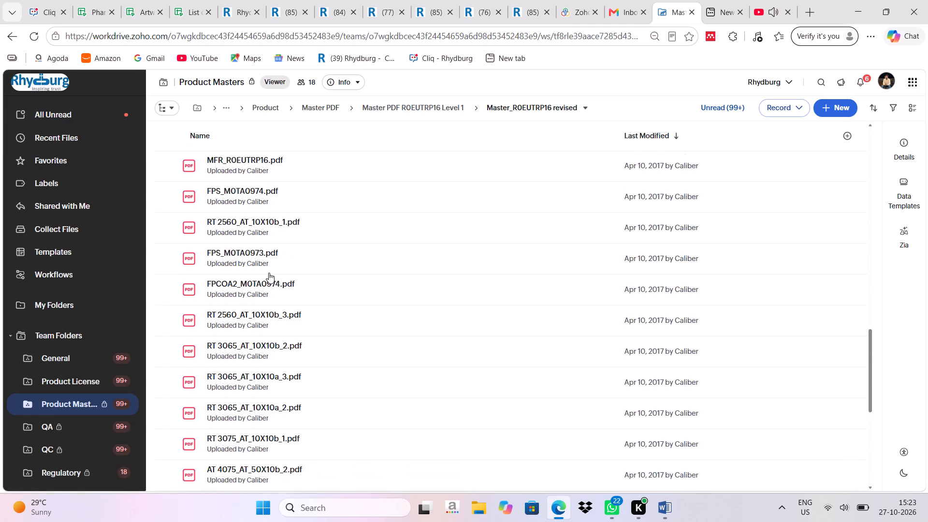
pyautogui.scroll(-10, 266, 281)
pyautogui.scroll(-13, 217, 258)
pyautogui.scroll(-3, 251, 290)
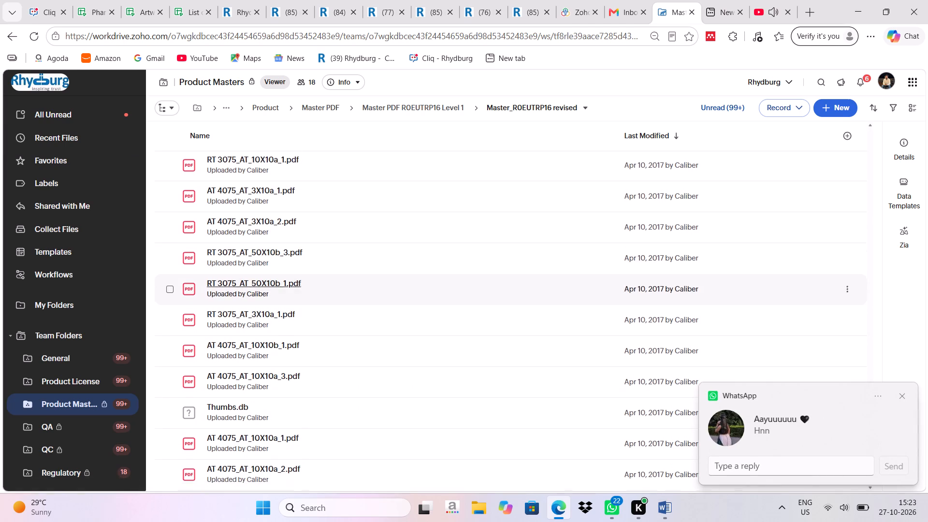
pyautogui.scroll(-6, 251, 293)
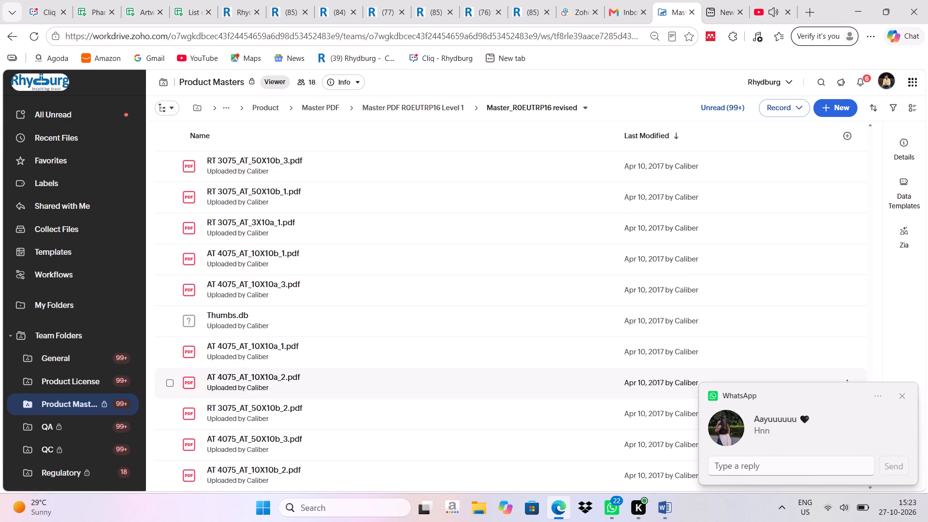
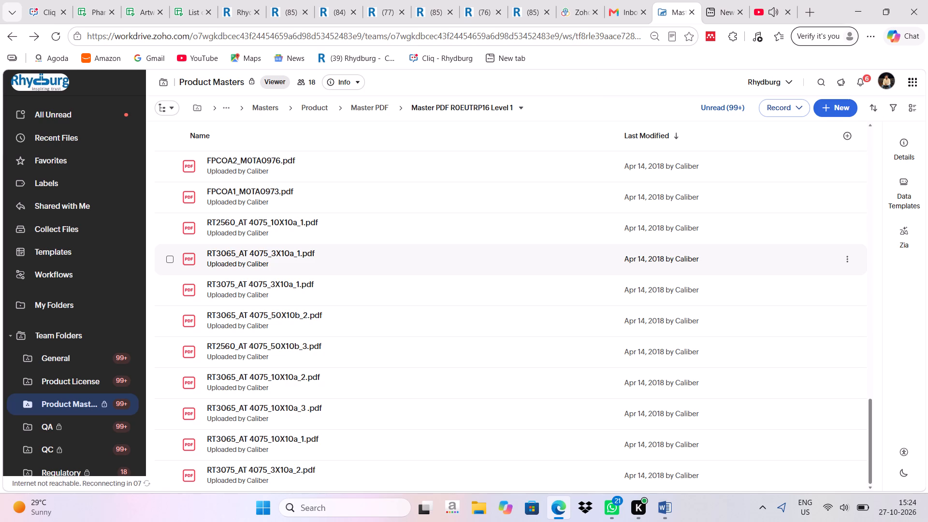
# Look through the remaining PDF files in the Master PDF R0EUTRP16 Level 1 folder, then return to the R0EUTRP16 search results.
pyautogui.scroll(-4, 337, 306)
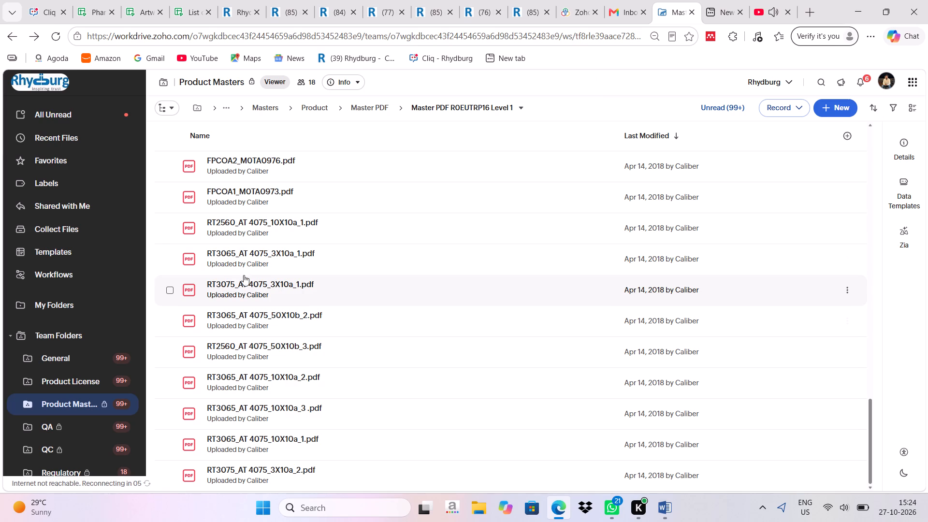
pyautogui.scroll(8, 507, 306)
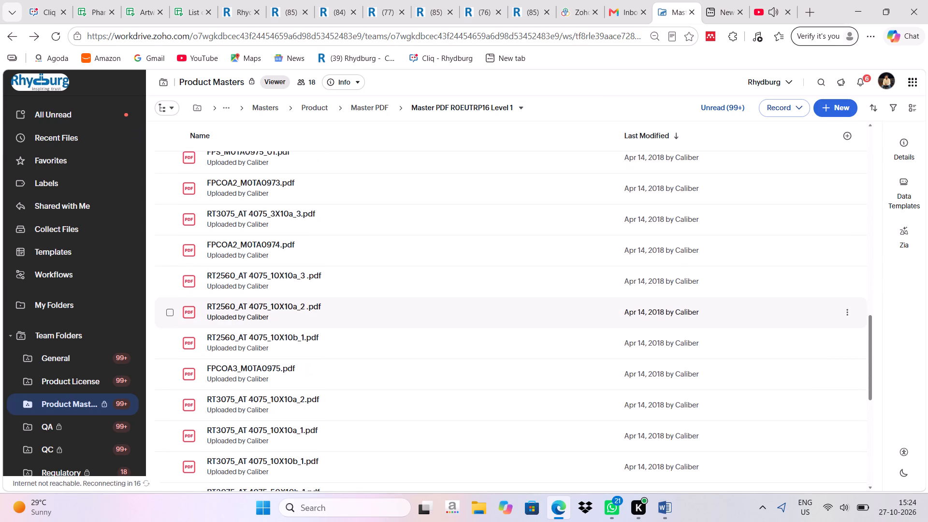
pyautogui.scroll(4, 507, 306)
pyautogui.scroll(-12, 507, 306)
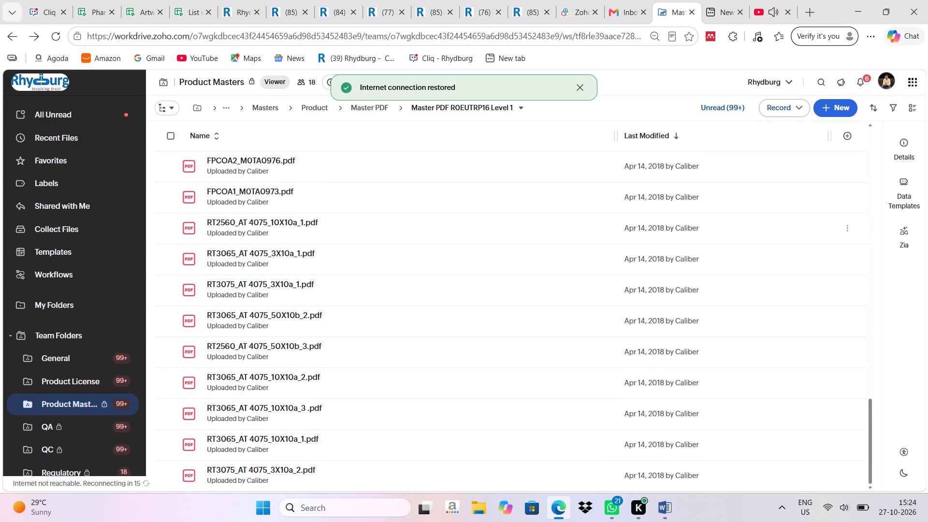
pyautogui.scroll(-12, 359, 349)
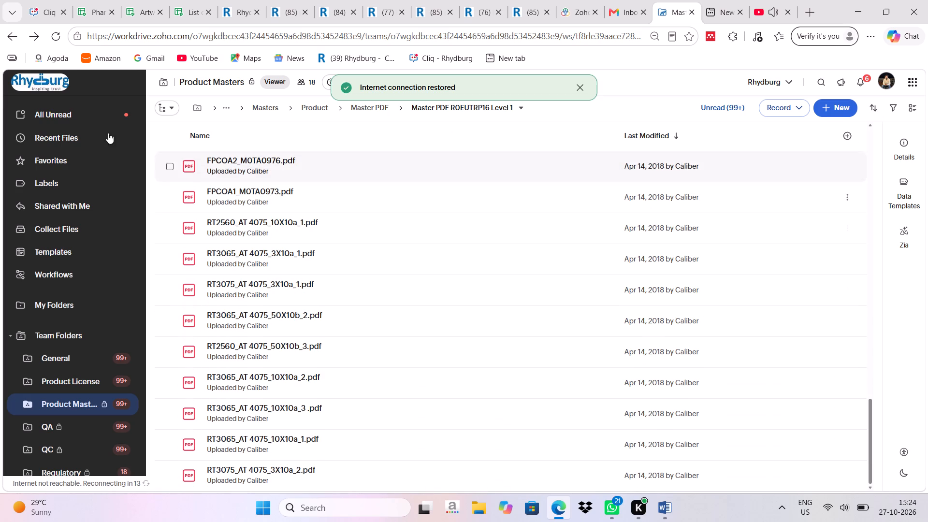
pyautogui.click(13, 36)
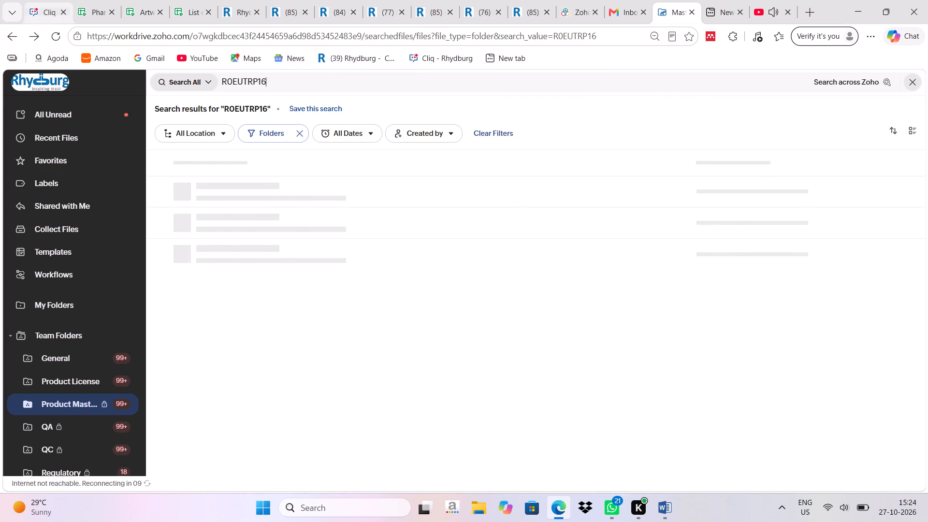
# Switch to Cliq, dismiss the WhatsApp notification, read the latest messages in the second open chat and close that chat.
pyautogui.click(39, 14)
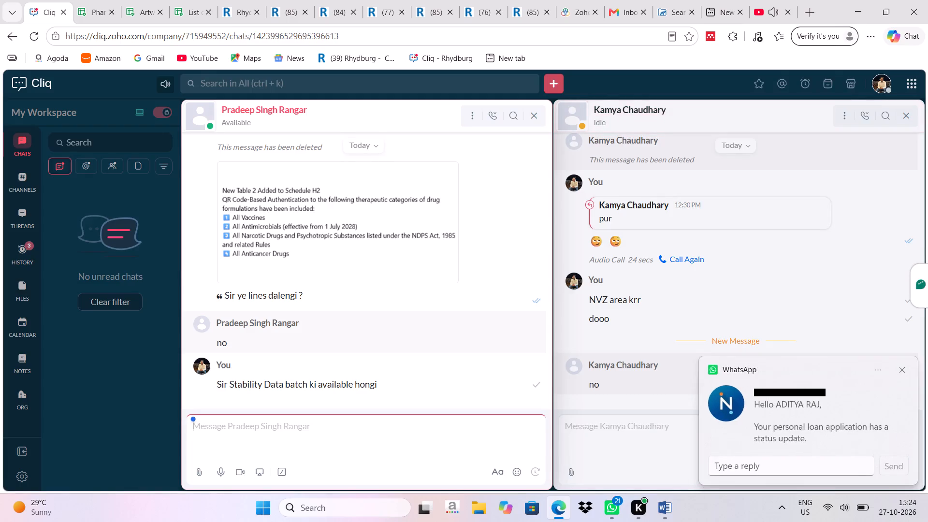
pyautogui.click(903, 368)
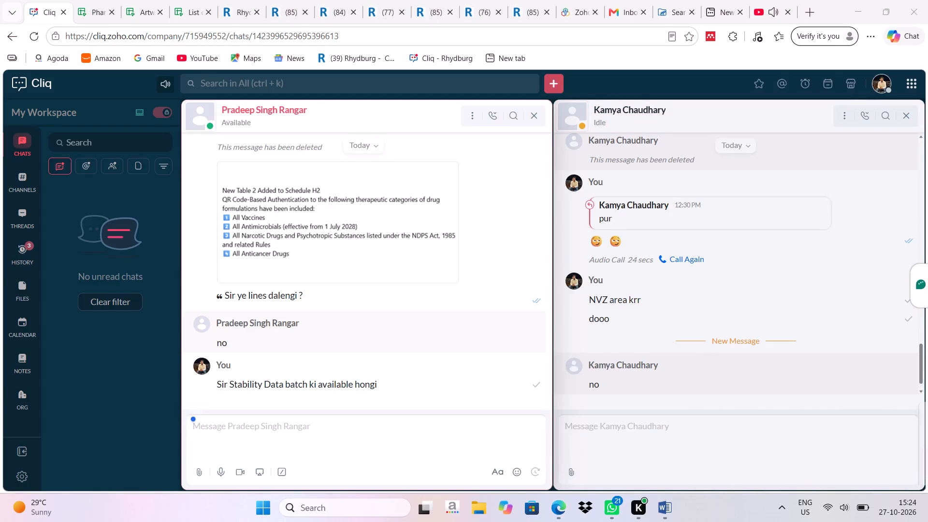
pyautogui.scroll(-12, 811, 312)
pyautogui.scroll(-7, 779, 335)
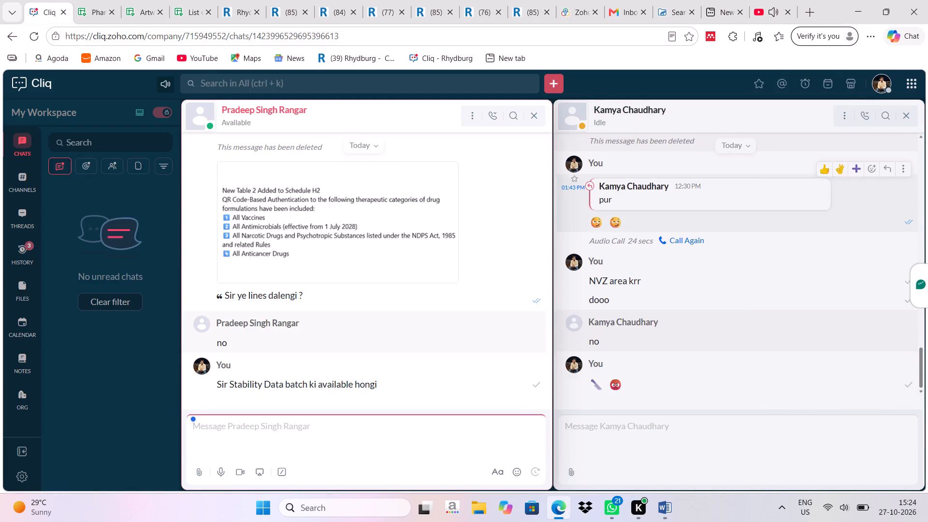
pyautogui.click(905, 115)
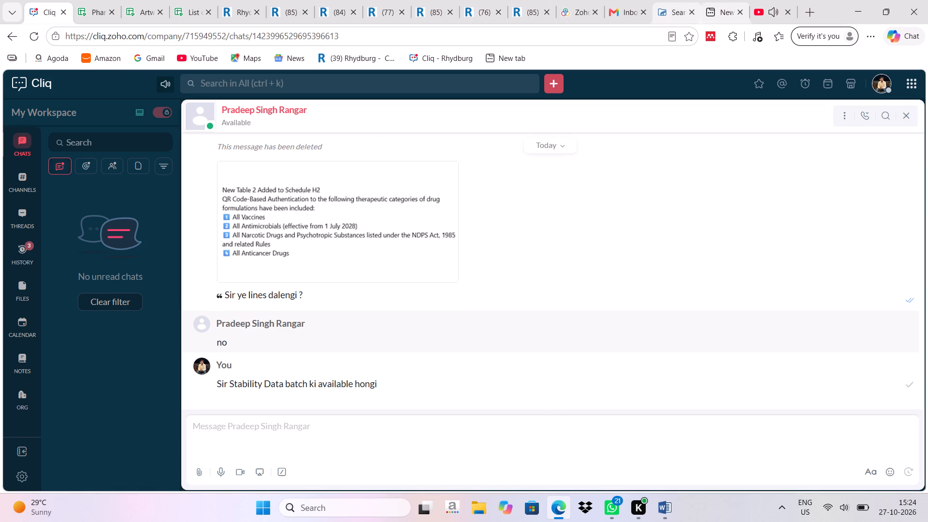
# Switch back to the WorkDrive R0EUTRP16 search results and open the system quick settings for the network connection.
pyautogui.click(667, 7)
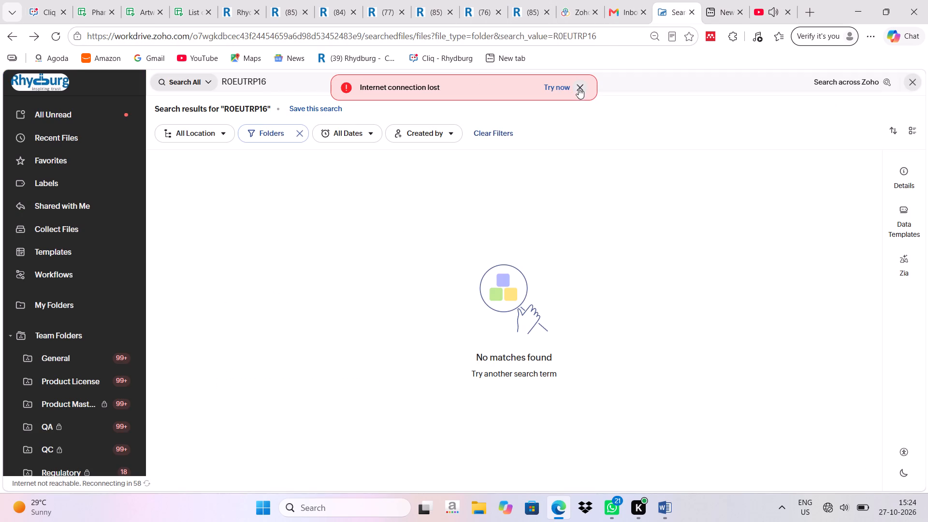
pyautogui.click(824, 505)
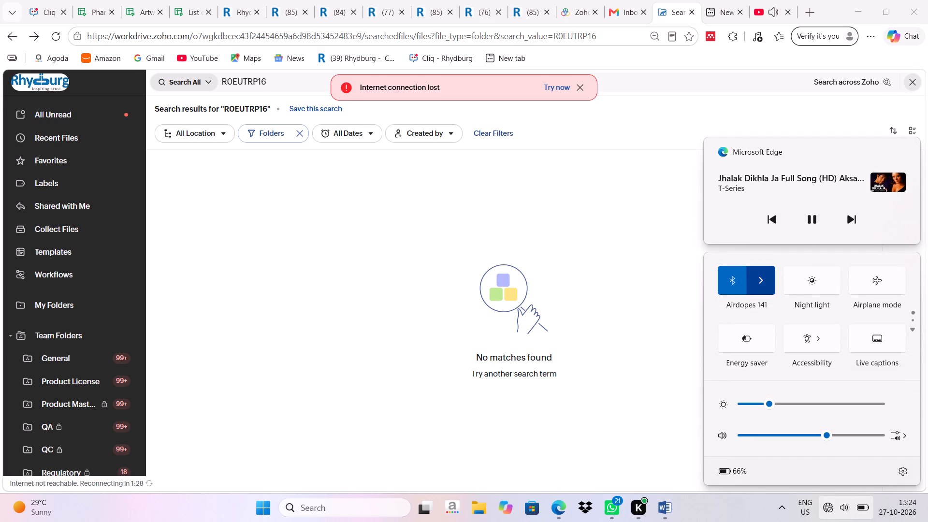
# View the paired Bluetooth devices in quick settings and return to the browser.
pyautogui.click(769, 279)
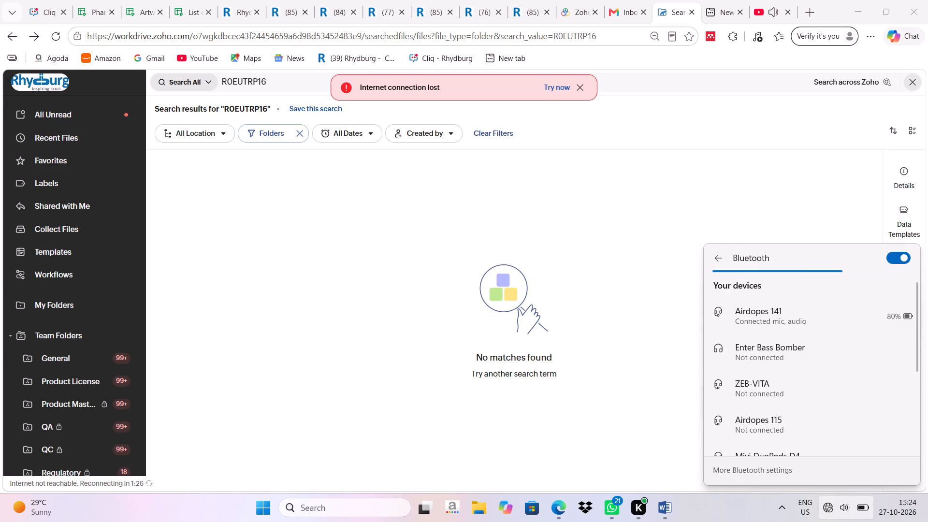
pyautogui.click(825, 503)
pyautogui.click(825, 503)
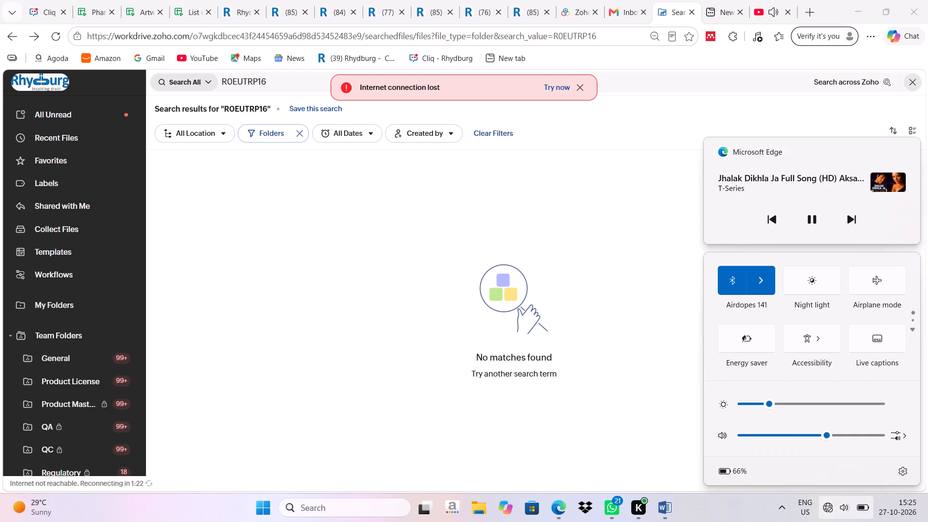
# Close the quick settings and dismiss the WhatsApp notification.
pyautogui.click(649, 367)
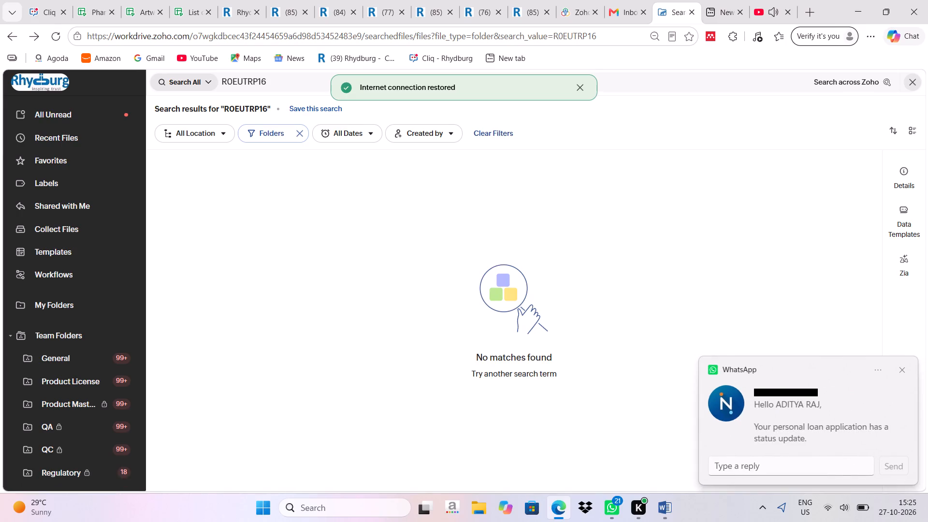
pyautogui.click(904, 370)
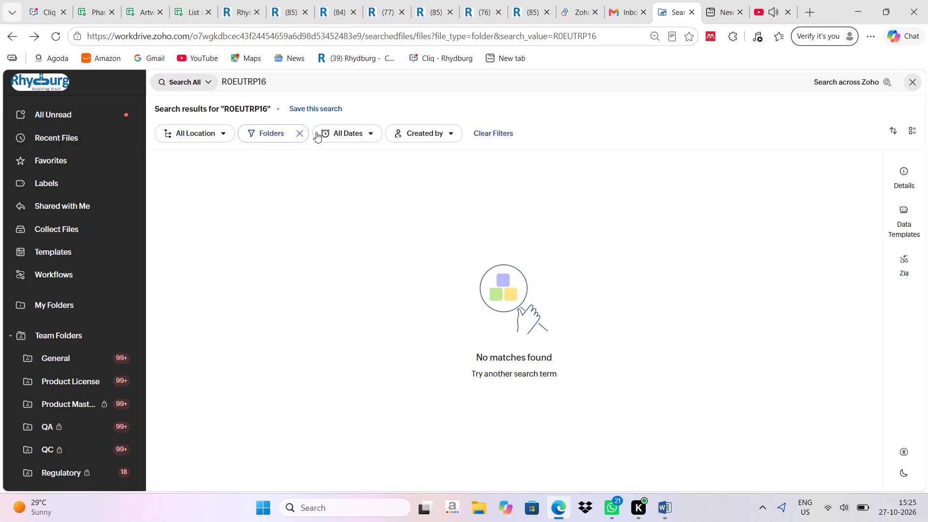
# Go back to the R0EUTRP16 search results without the Folders filter and look through the listed files of all types.
pyautogui.click(10, 39)
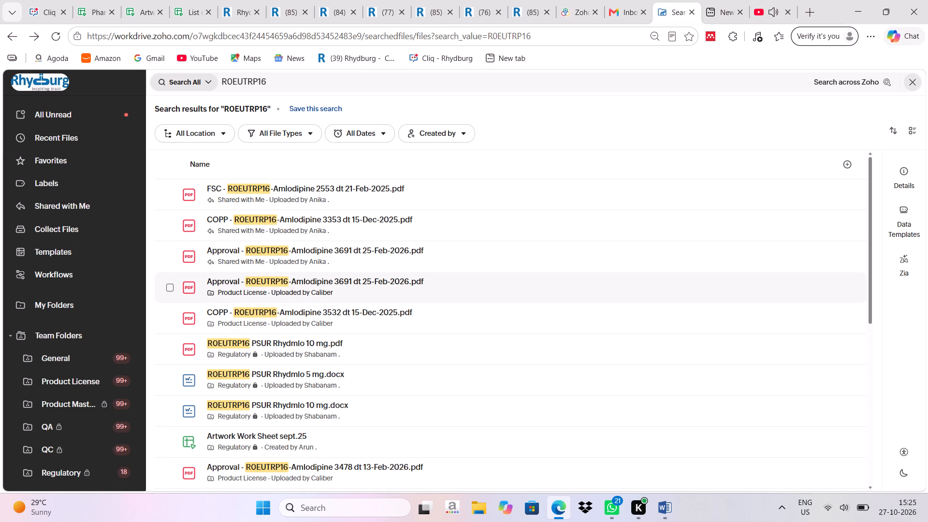
pyautogui.scroll(-6, 442, 286)
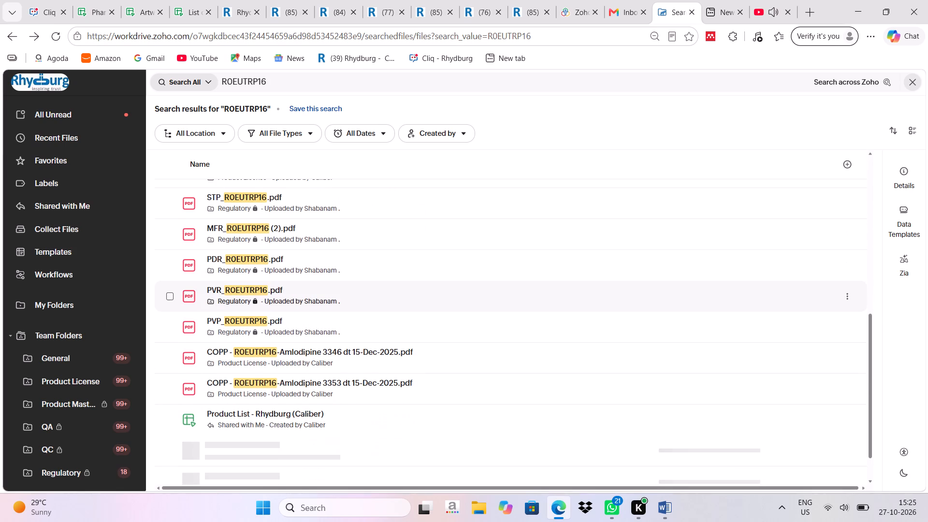
pyautogui.scroll(-3, 442, 285)
pyautogui.scroll(-2, 334, 295)
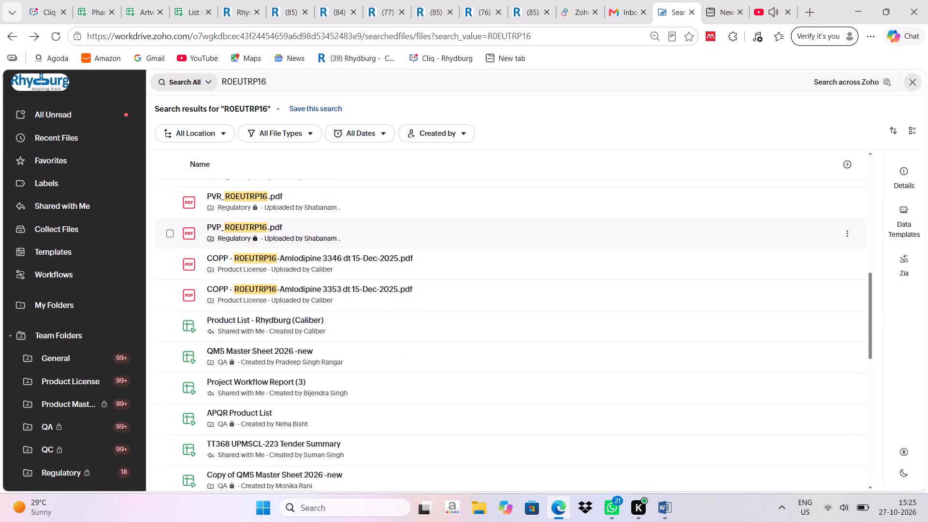
pyautogui.scroll(-7, 334, 295)
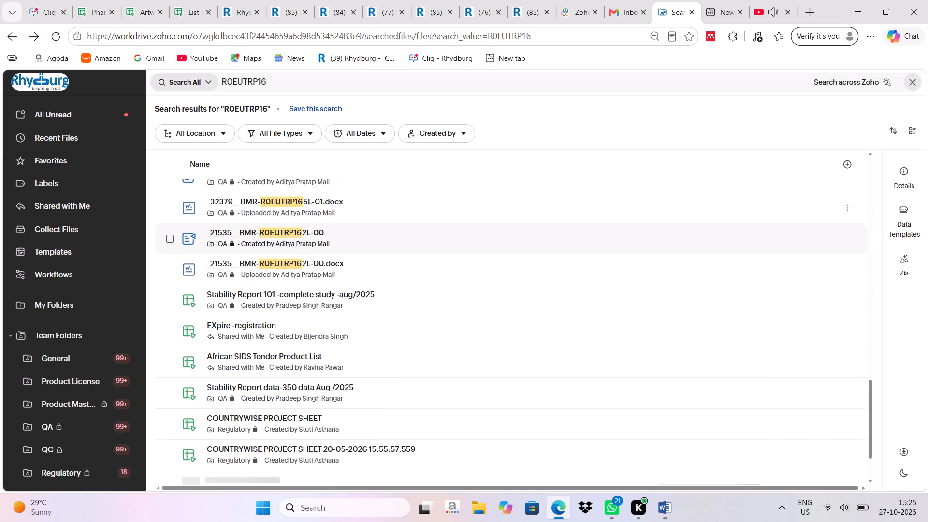
pyautogui.scroll(-4, 320, 272)
pyautogui.scroll(14, 320, 272)
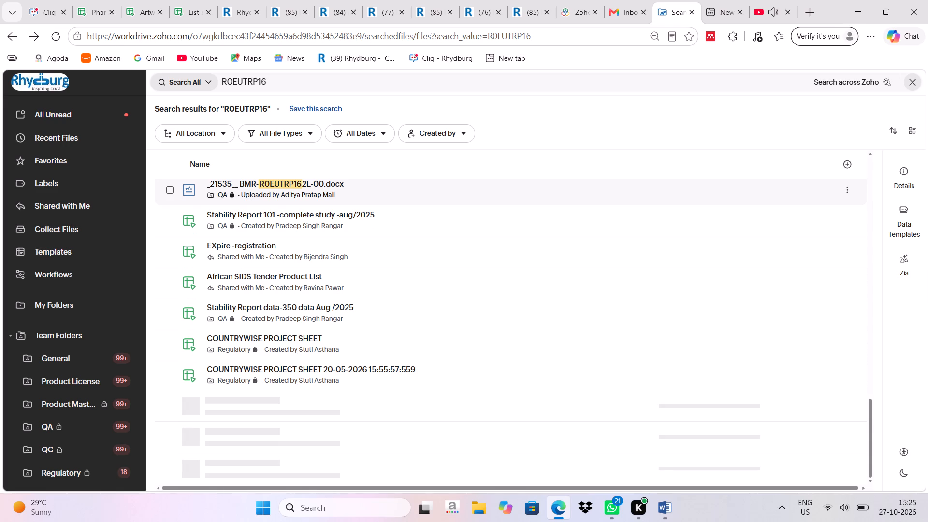
pyautogui.scroll(5, 507, 276)
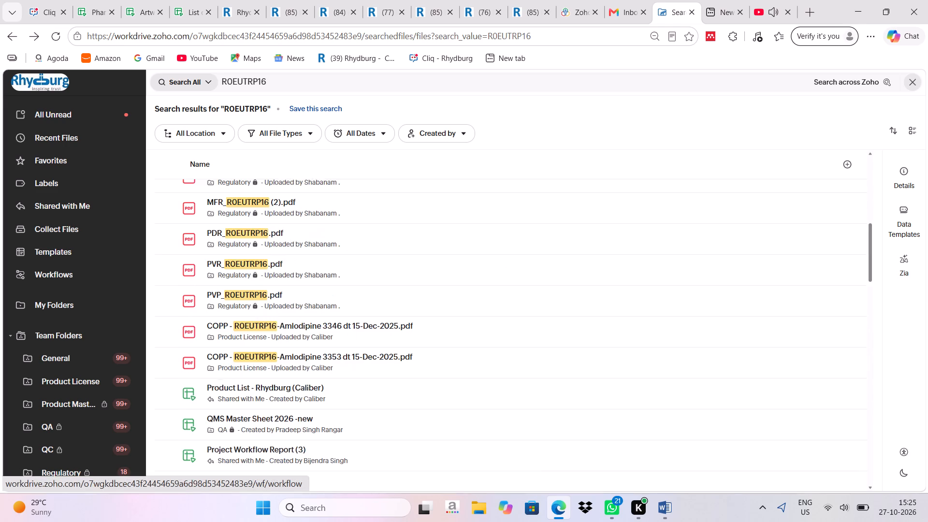
pyautogui.scroll(17, 506, 277)
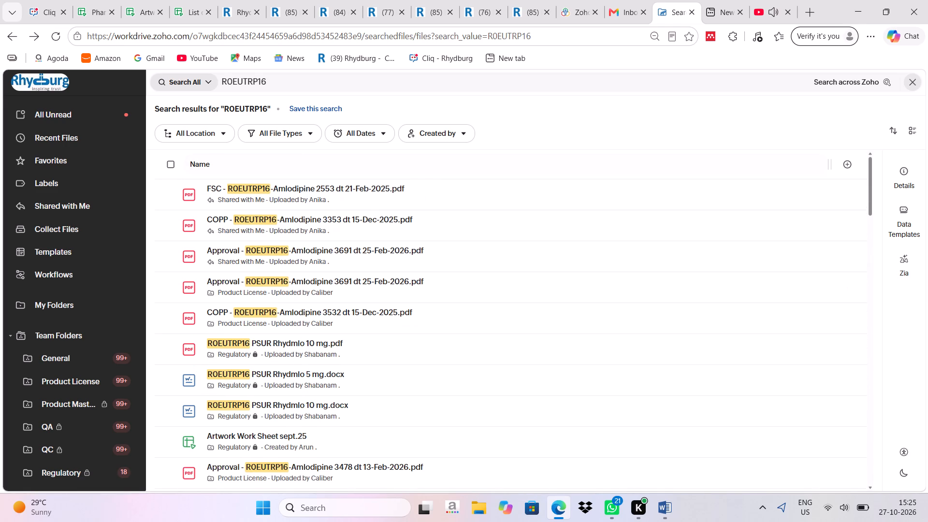
# Filter the R0EUTRP16 search results to show only folders.
pyautogui.click(293, 139)
pyautogui.click(286, 202)
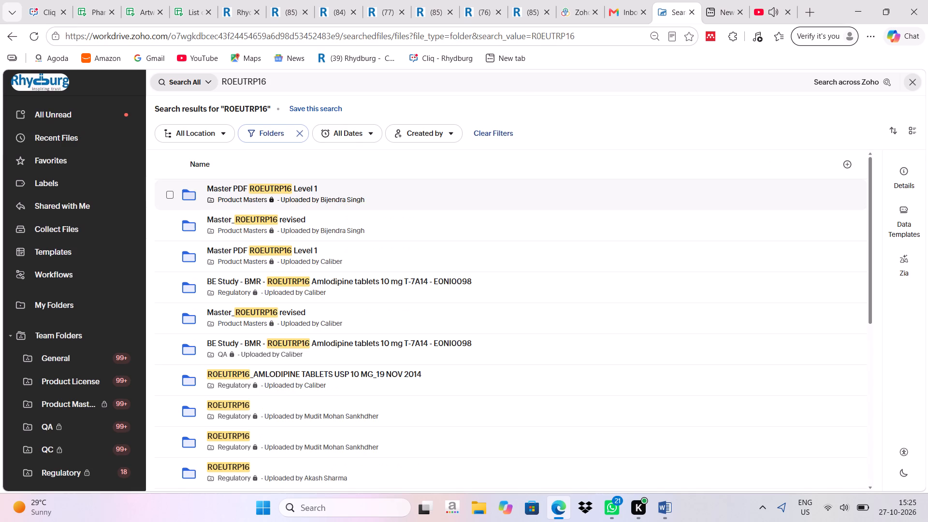
# Examine the files in the QA folder BE Study - BMR - R0EUTRP16 Amlodipine tablets 10 mg T-7A14, and return to the results.
pyautogui.click(292, 335)
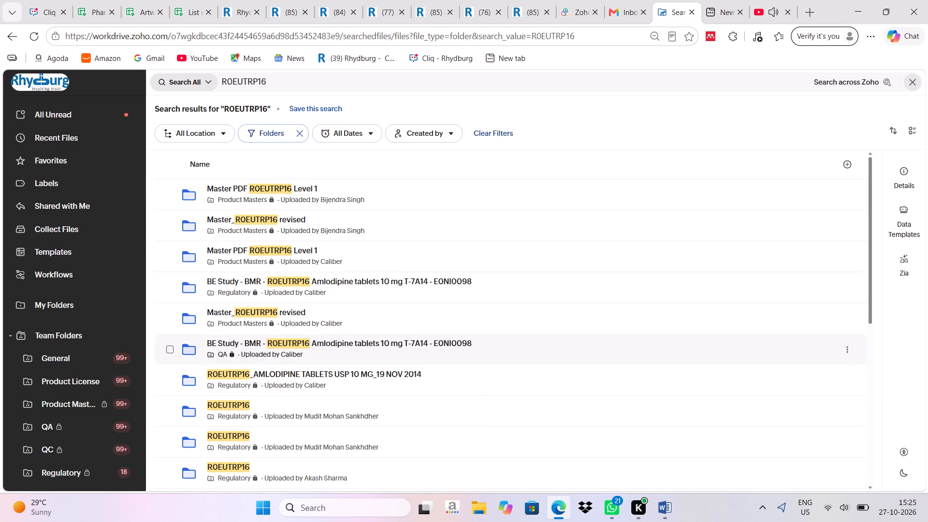
pyautogui.click(297, 341)
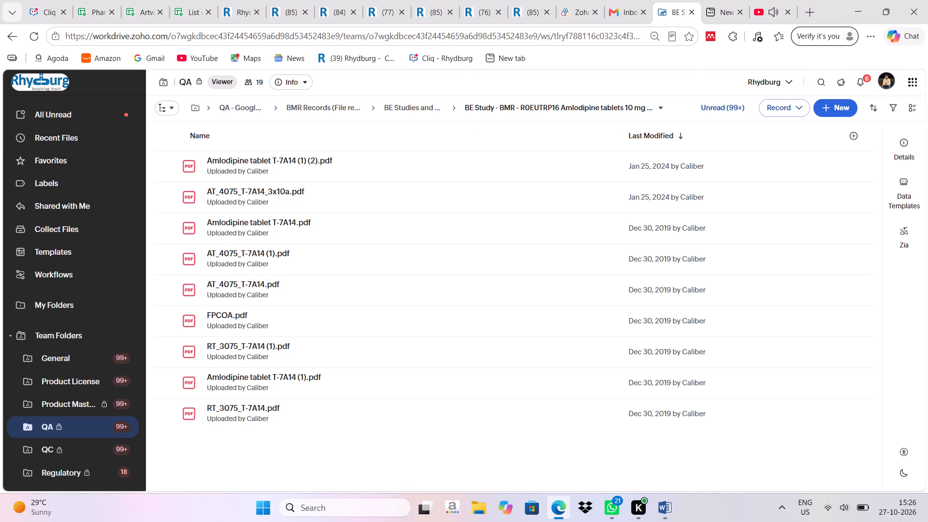
pyautogui.click(7, 34)
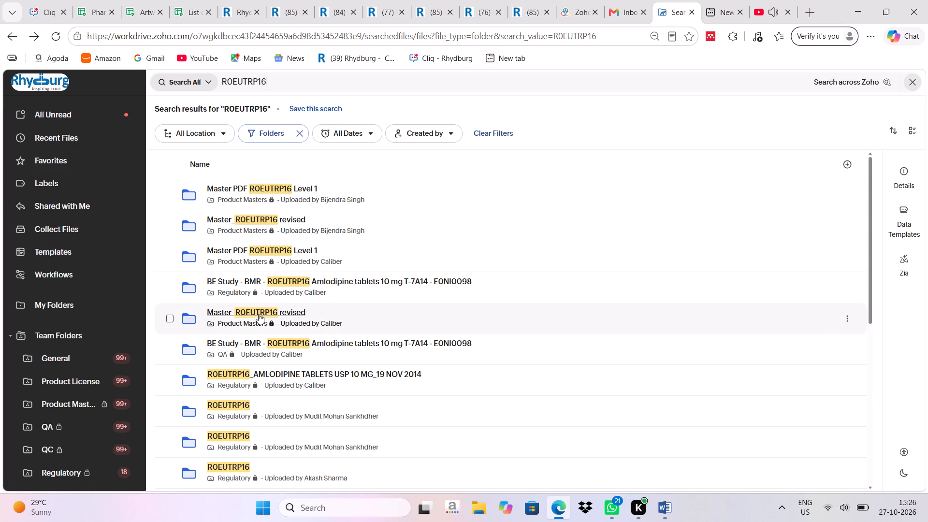
# Look through the Master_R0EUTRP16 revised folder uploaded by Caliber and return to the search results.
pyautogui.click(259, 314)
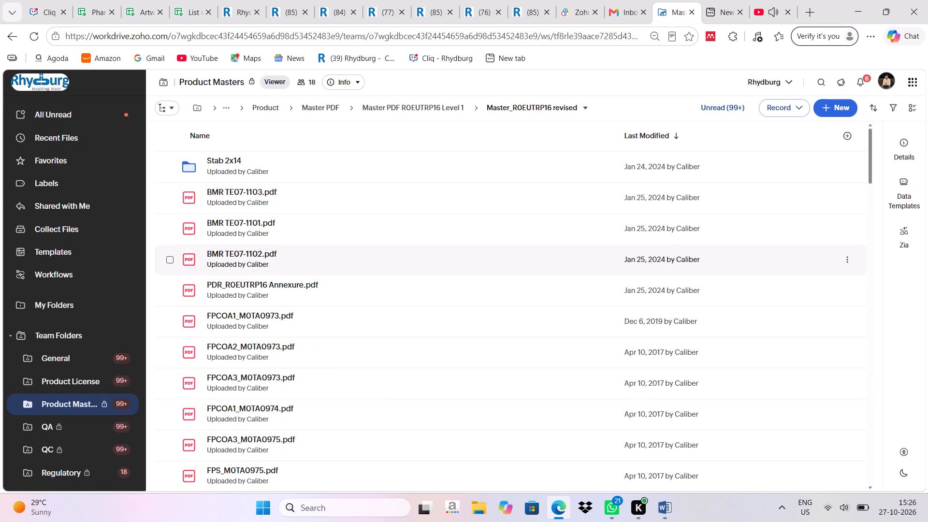
pyautogui.scroll(-3, 208, 262)
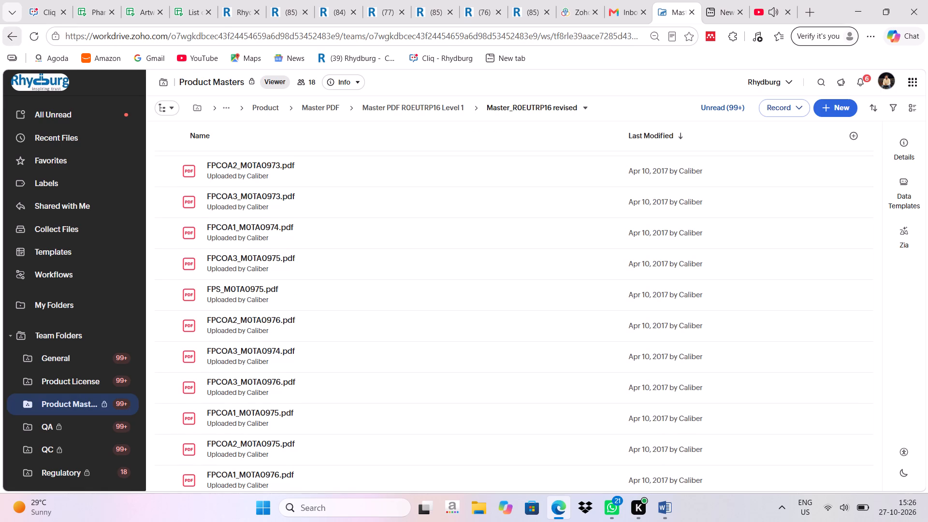
pyautogui.click(14, 40)
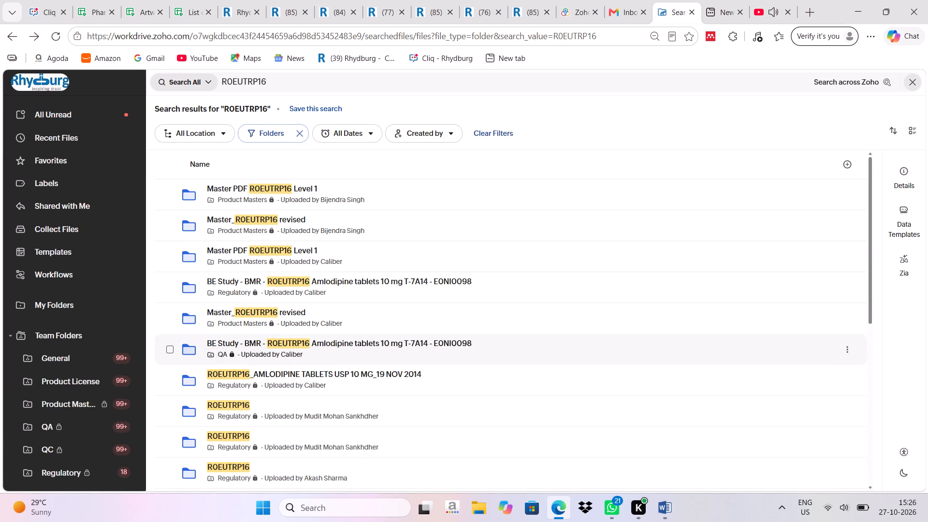
# Check the contents of the R0EUTRP16_AMLODIPINE TABLETS USP 10 MG_19 NOV 2014 folder and return to the results.
pyautogui.click(296, 371)
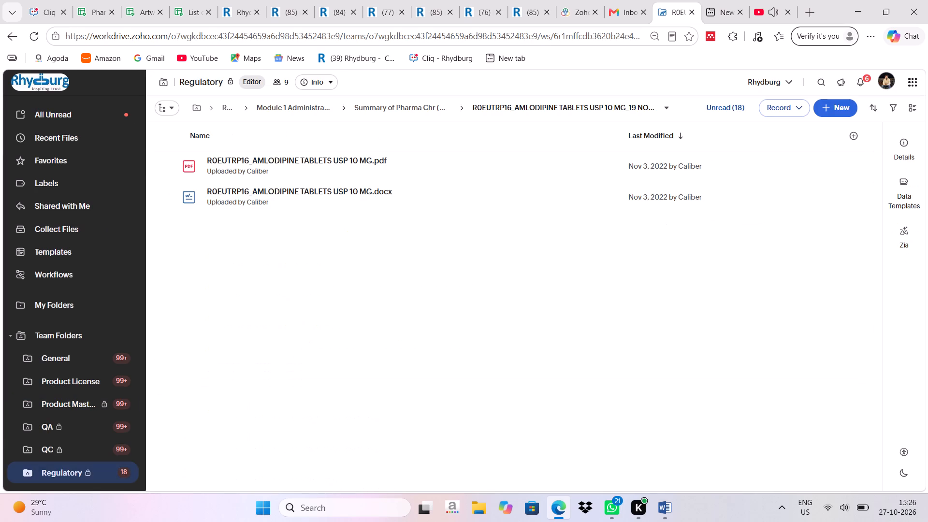
pyautogui.click(14, 37)
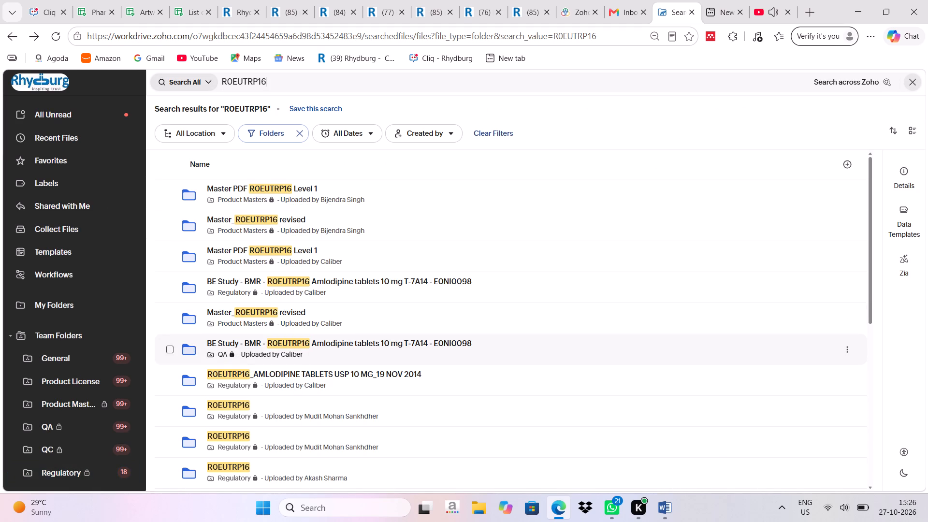
# Examine the contents of each of the three Regulatory folders named R0EUTRP16, returning to the search results after each.
pyautogui.scroll(-1, 271, 395)
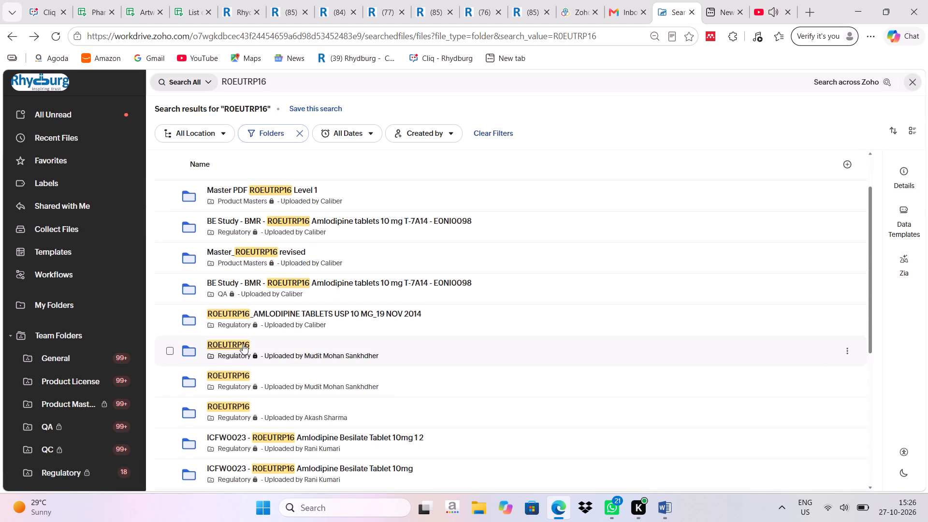
pyautogui.click(242, 343)
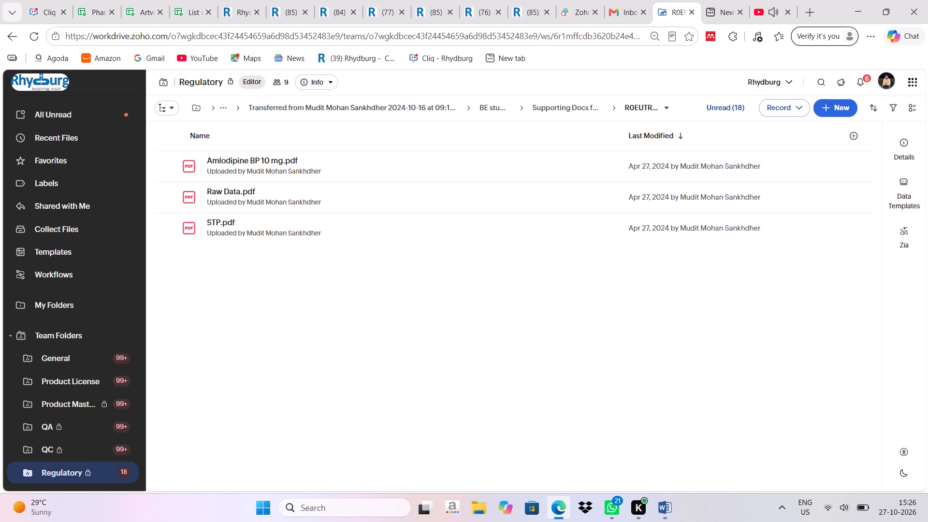
pyautogui.click(7, 41)
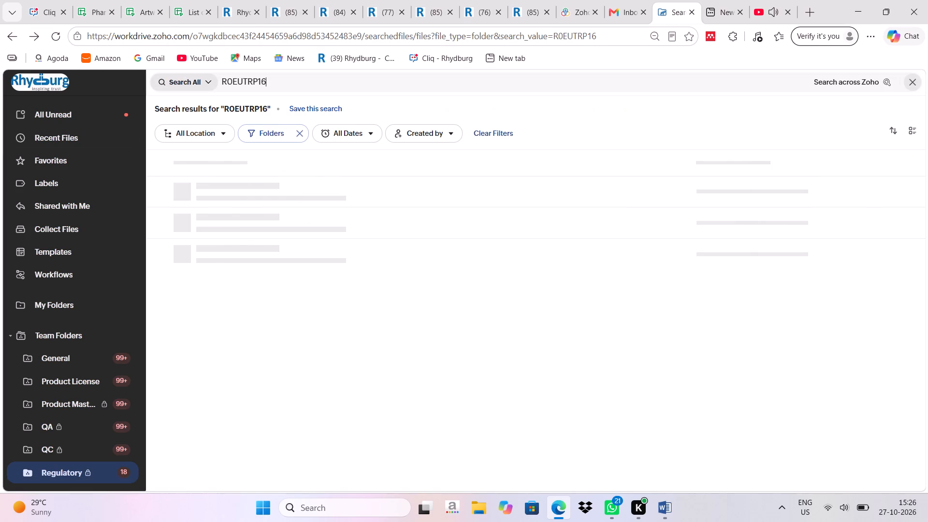
pyautogui.scroll(-1, 238, 408)
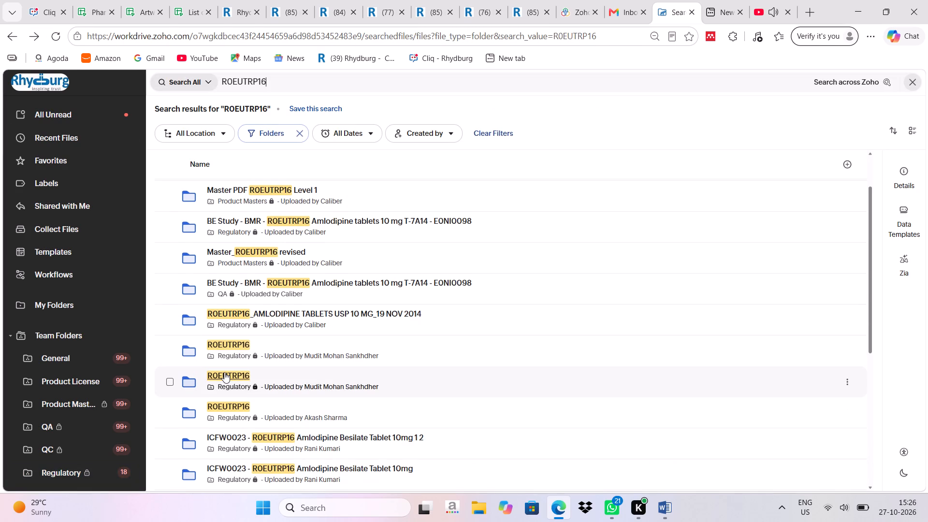
pyautogui.click(224, 372)
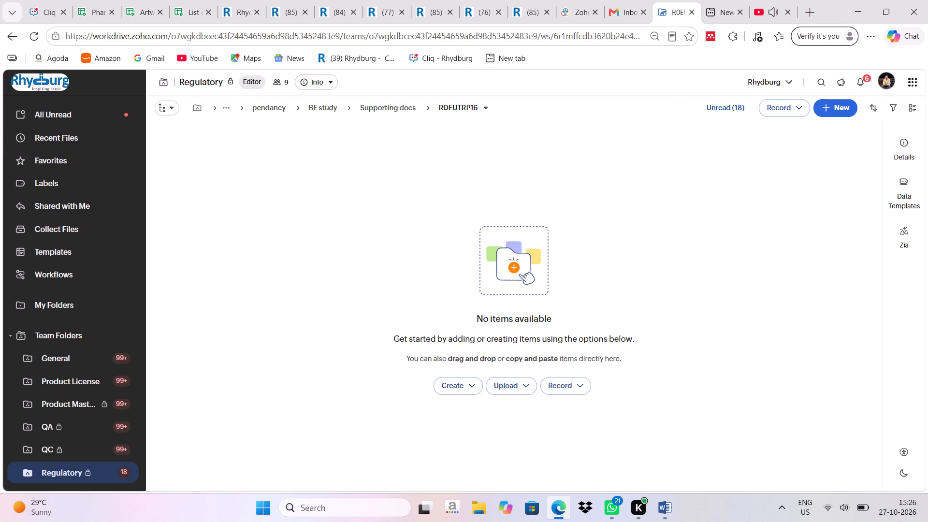
pyautogui.click(10, 46)
pyautogui.click(18, 37)
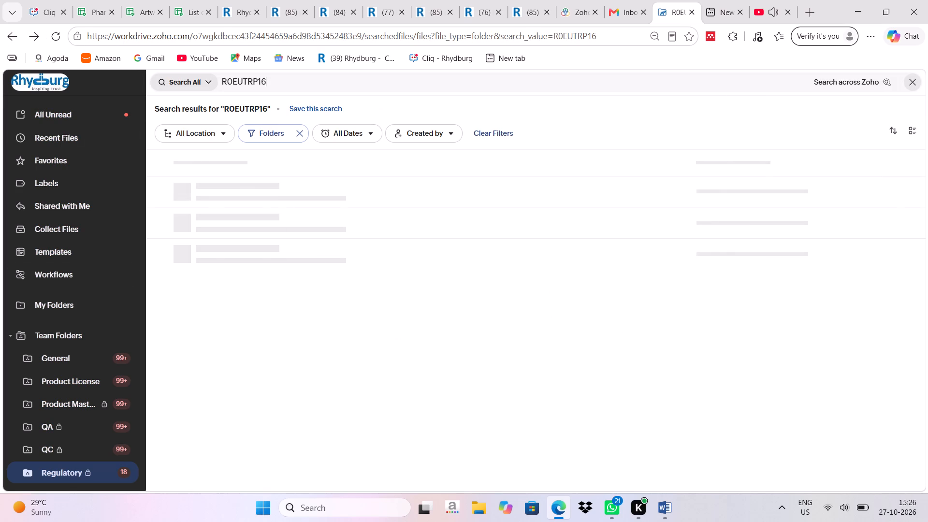
pyautogui.scroll(-1, 252, 432)
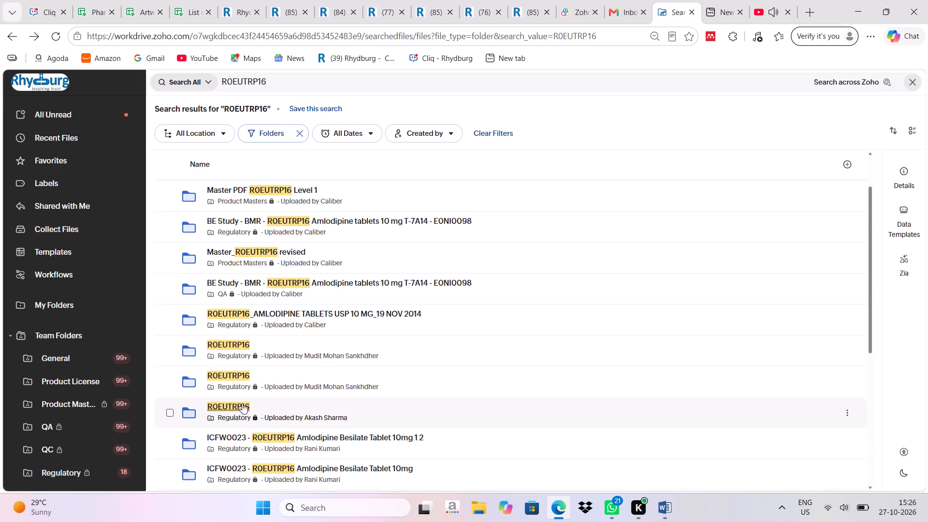
pyautogui.click(242, 403)
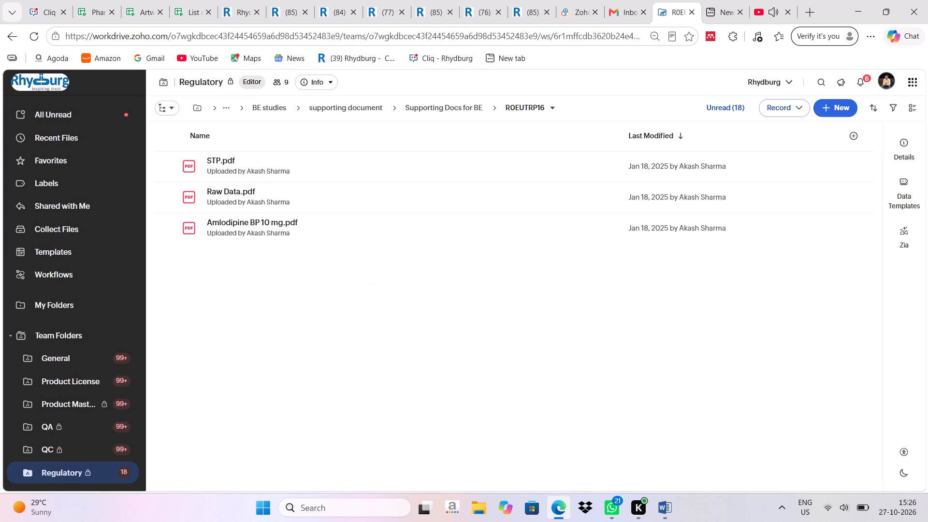
pyautogui.click(14, 41)
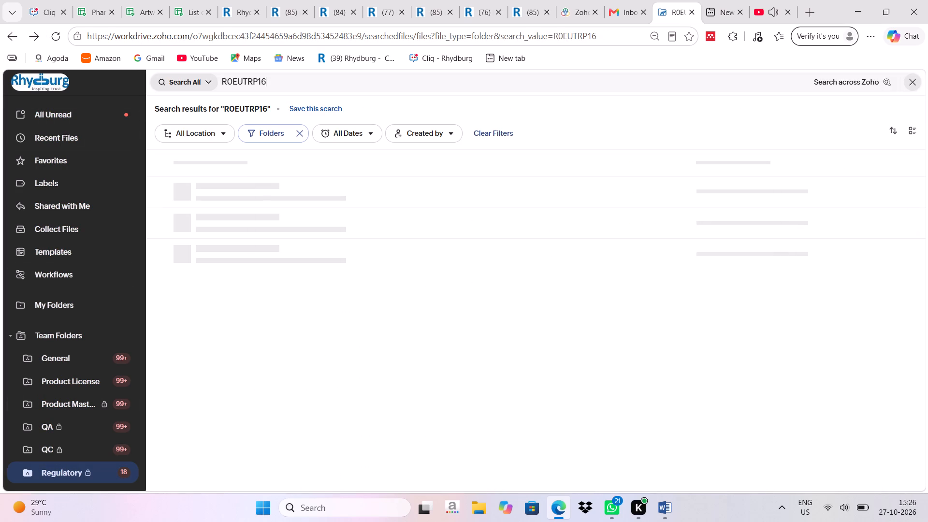
# Open the DMF folder within ICFW0023 - R0EUTRP16 Amlodipine Besilate Tablet 10mg, inside the Regulatory result ending in 10mg 1 2.
pyautogui.scroll(-2, 274, 379)
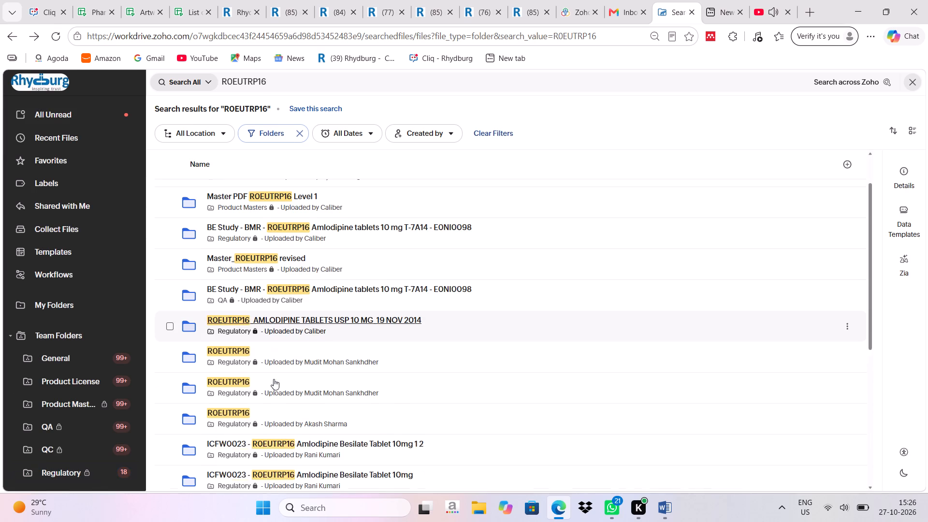
pyautogui.click(271, 377)
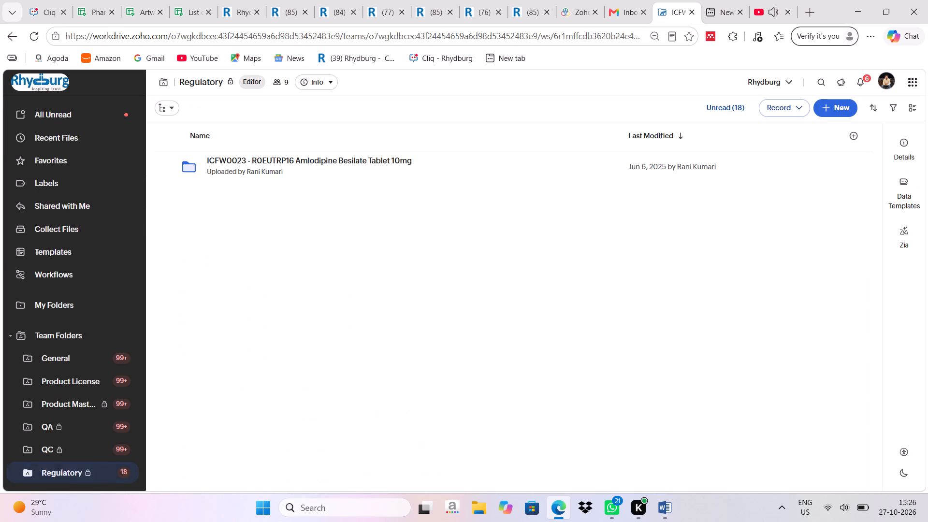
pyautogui.click(334, 161)
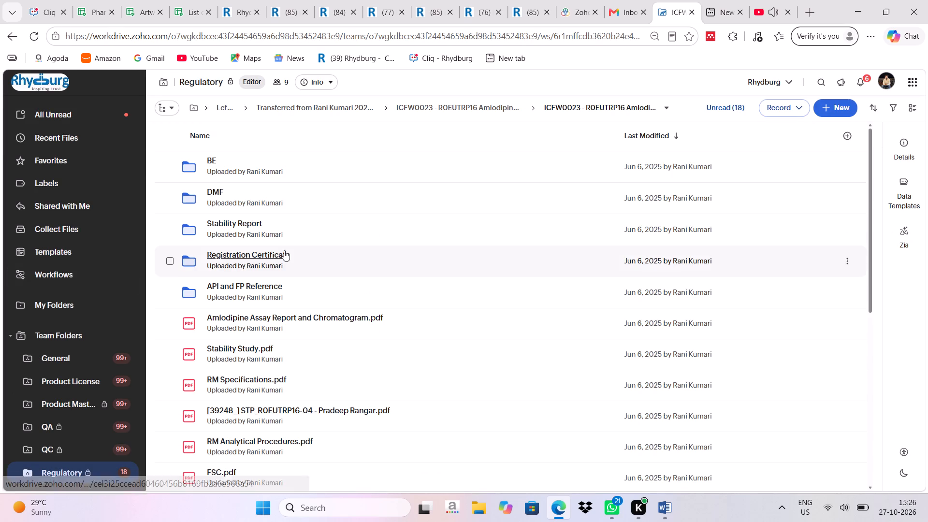
pyautogui.click(220, 190)
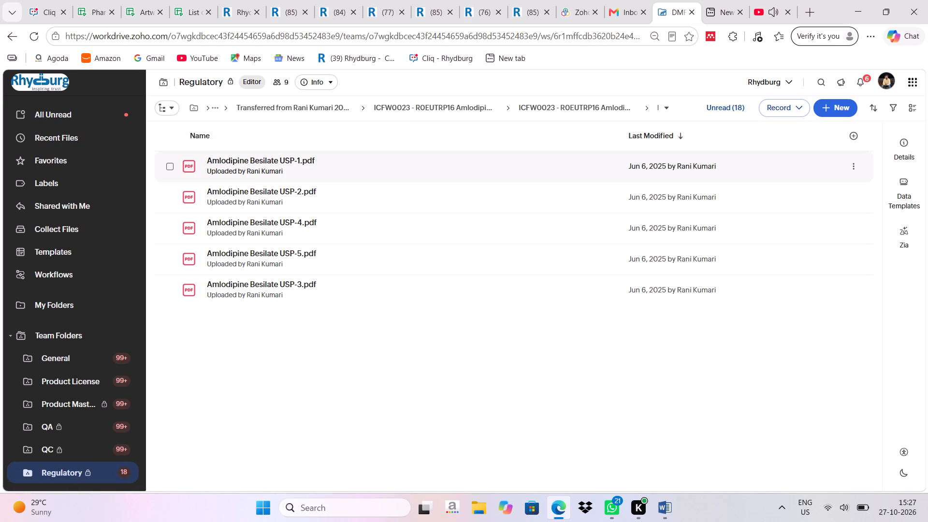
# Preview Amlodipine Besilate USP-1.pdf, examine its table of contents and opening pages, and return to the DMF folder.
pyautogui.click(261, 163)
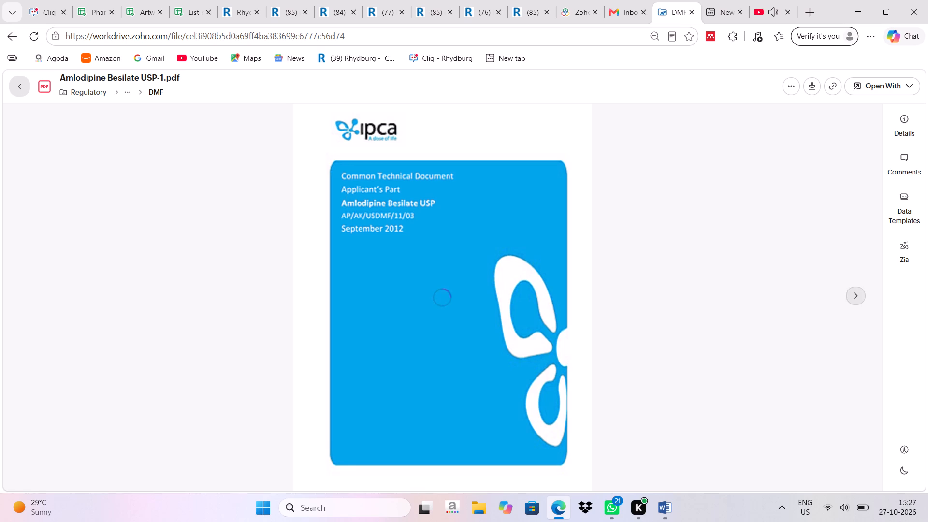
pyautogui.scroll(-6, 562, 376)
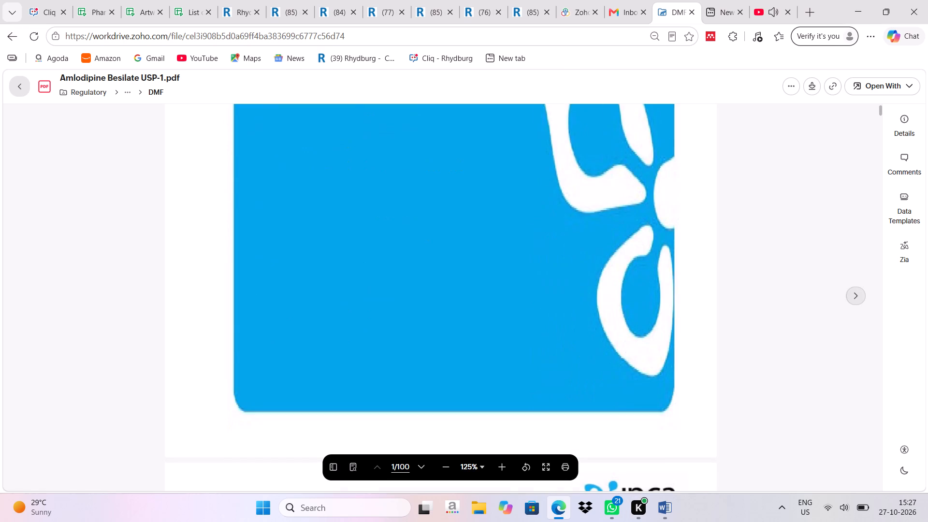
pyautogui.scroll(-13, 562, 376)
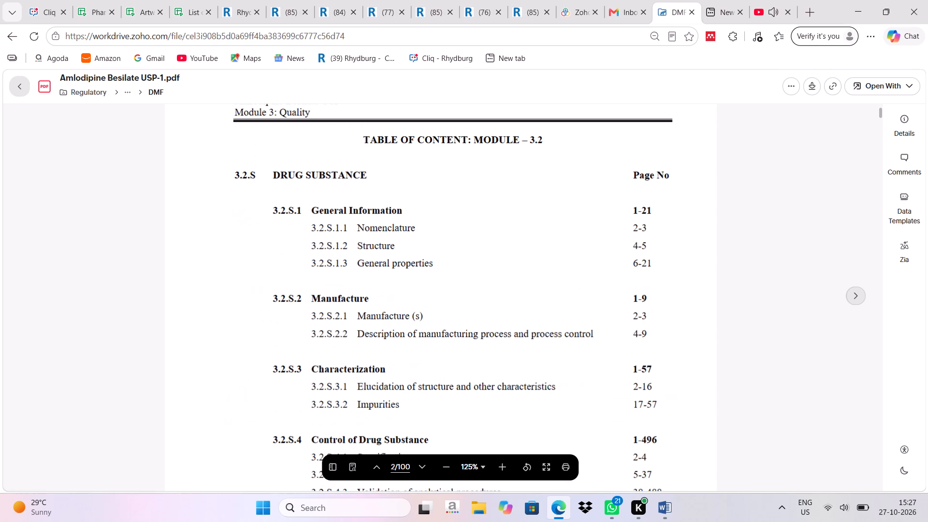
pyautogui.scroll(-5, 564, 374)
pyautogui.scroll(8, 564, 374)
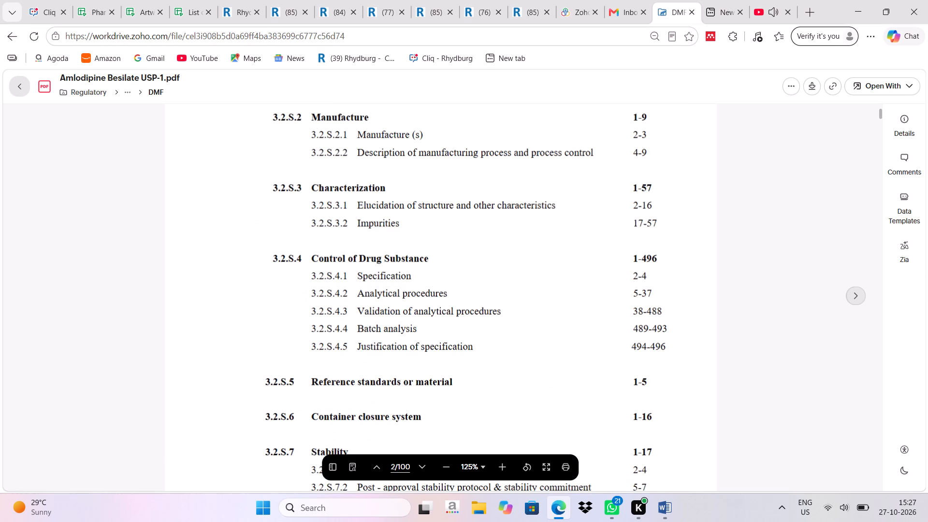
pyautogui.click(879, 135)
pyautogui.click(880, 143)
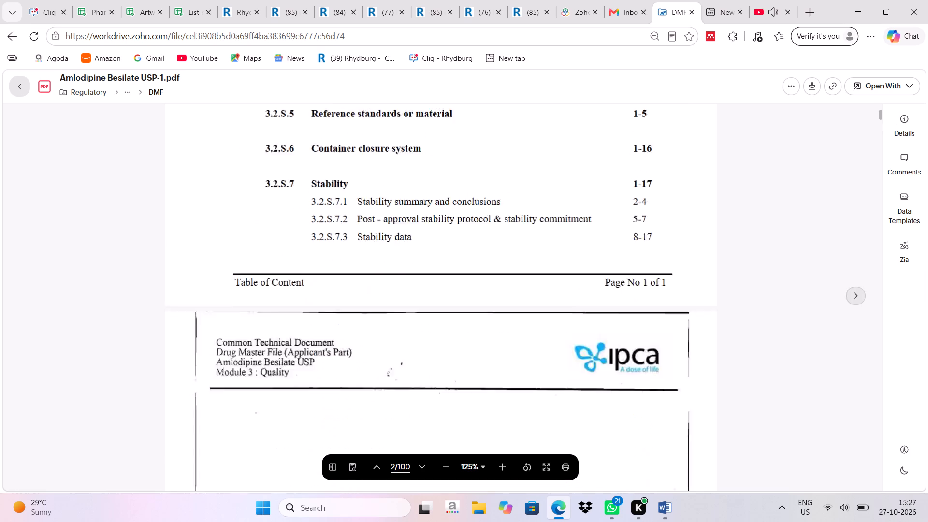
pyautogui.scroll(-4, 633, 246)
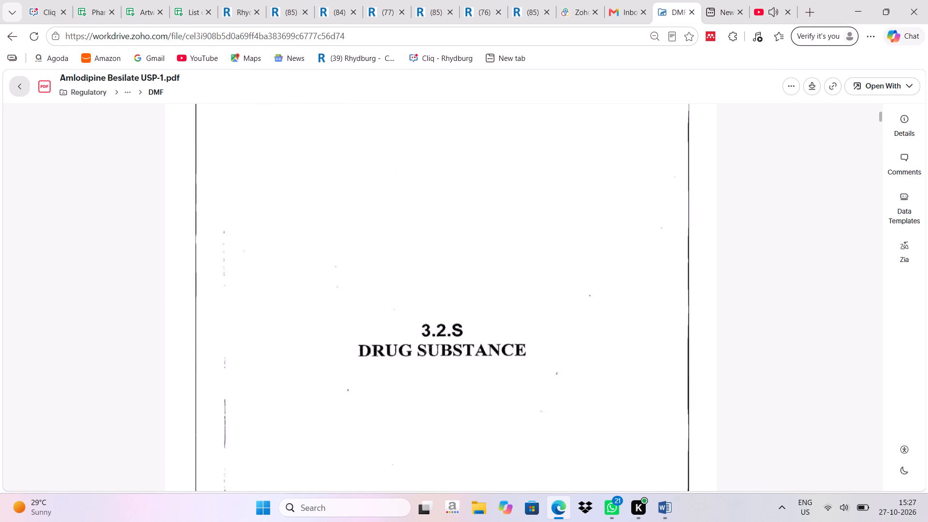
pyautogui.click(12, 34)
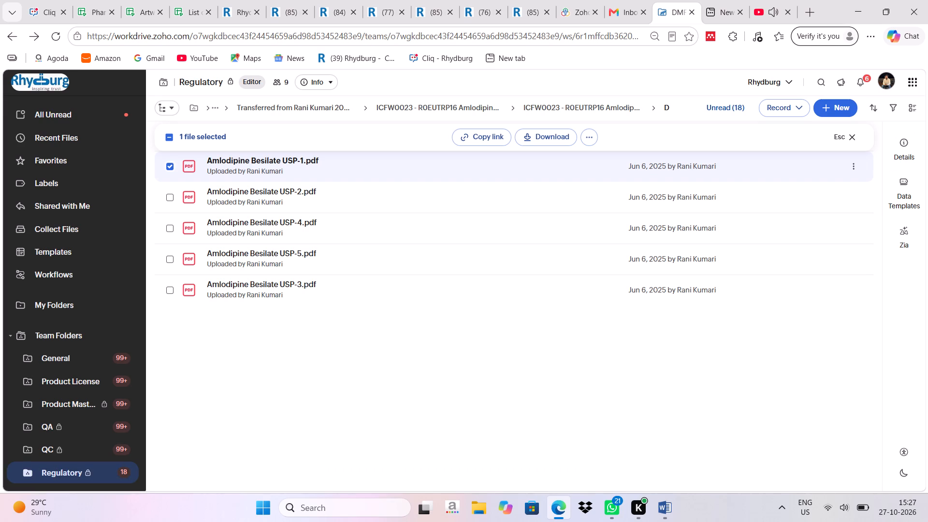
# Return to the inner ICFW0023 - R0EUTRP16 Amlodipine folder and examine its list of dossier files.
pyautogui.click(11, 34)
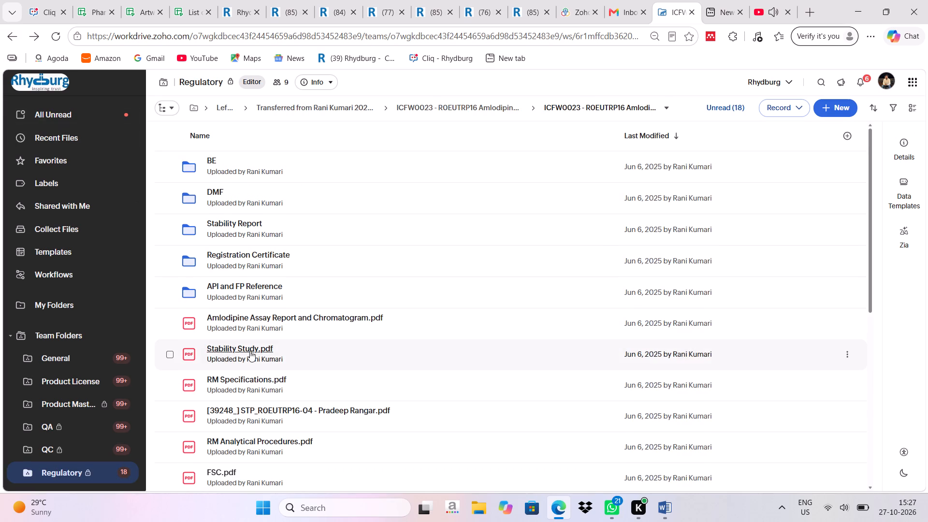
pyautogui.scroll(-1, 250, 351)
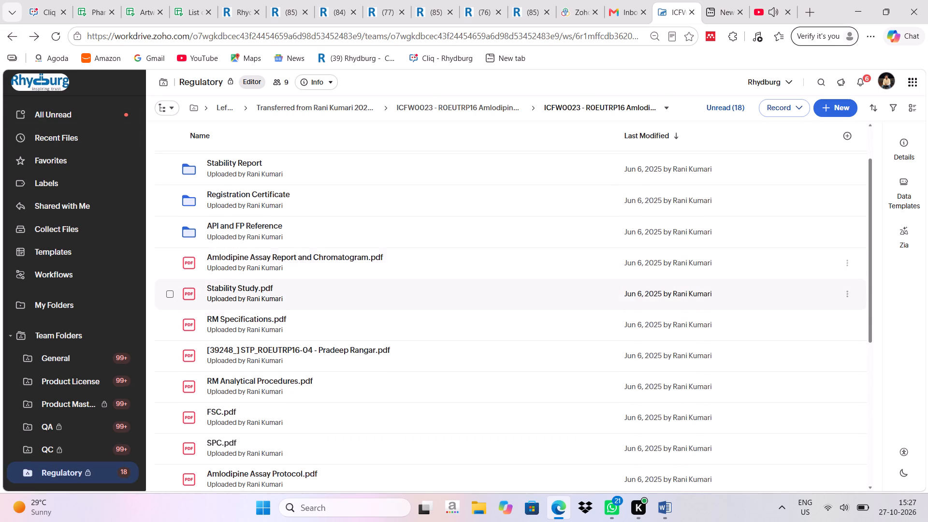
pyautogui.scroll(-3, 253, 374)
pyautogui.rightClick(253, 374)
pyautogui.rightClick(253, 374)
pyautogui.scroll(-2, 253, 374)
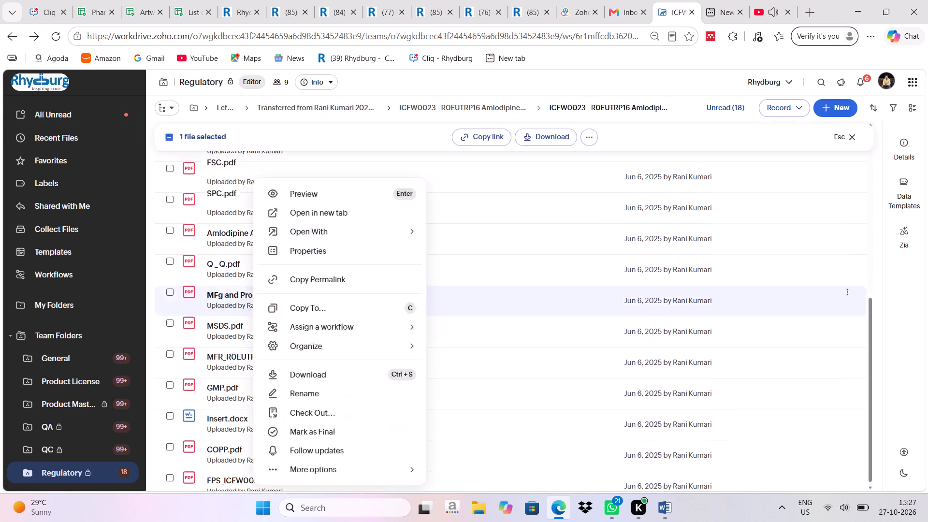
pyautogui.scroll(-1, 213, 346)
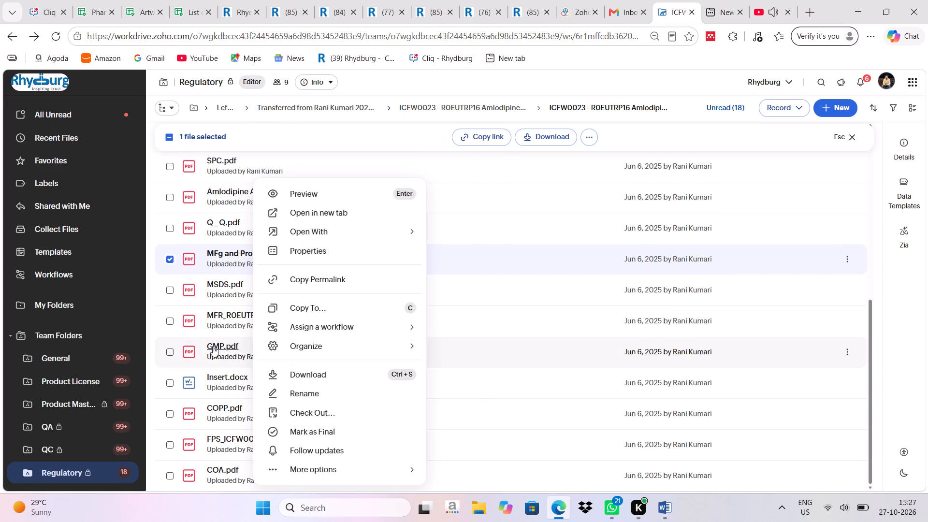
# Switch to the Gap Analysis form in Zoho Creator and add the line "DMF (Available)" to the Feedback.
pyautogui.click(228, 13)
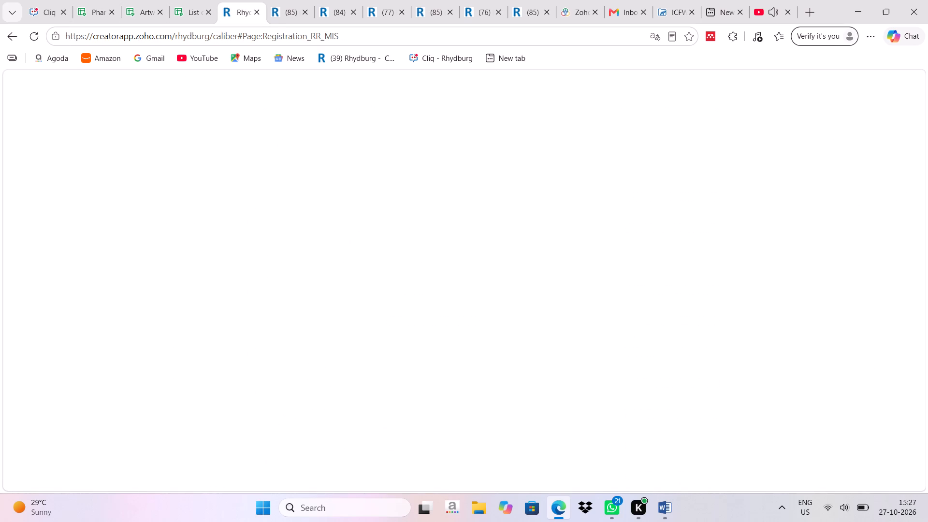
pyautogui.click(286, 5)
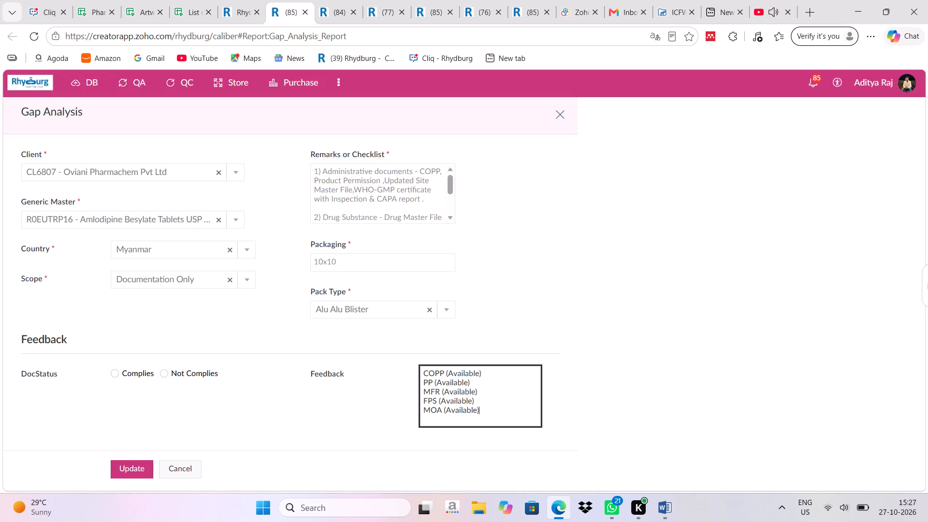
pyautogui.press('Return')
pyautogui.write('DMF (Available)')
# Add the line "GMP (Available)" below the DMF entry in the Feedback.
pyautogui.press('Return')
pyautogui.doubleClick(480, 419)
pyautogui.press('Return')
pyautogui.press('Return')
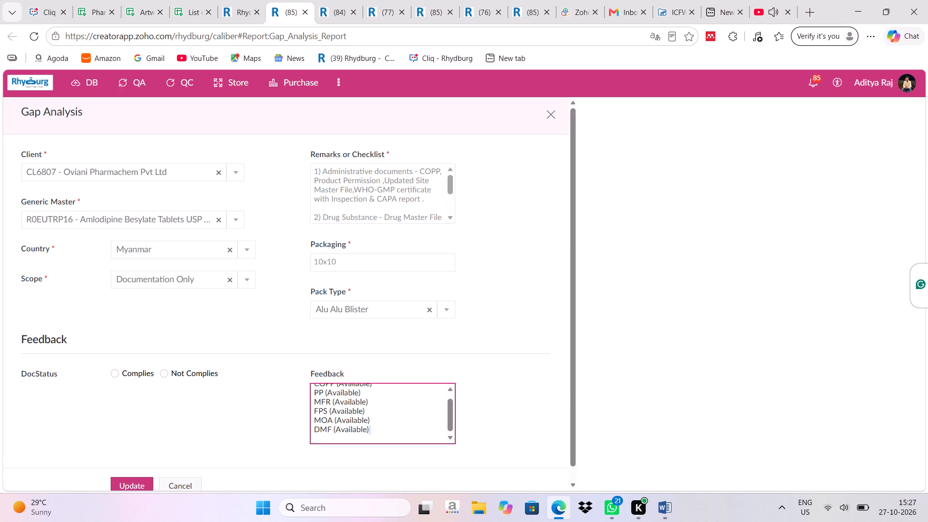
pyautogui.press('Return')
pyautogui.press('BackSpace')
pyautogui.press('BackSpace')
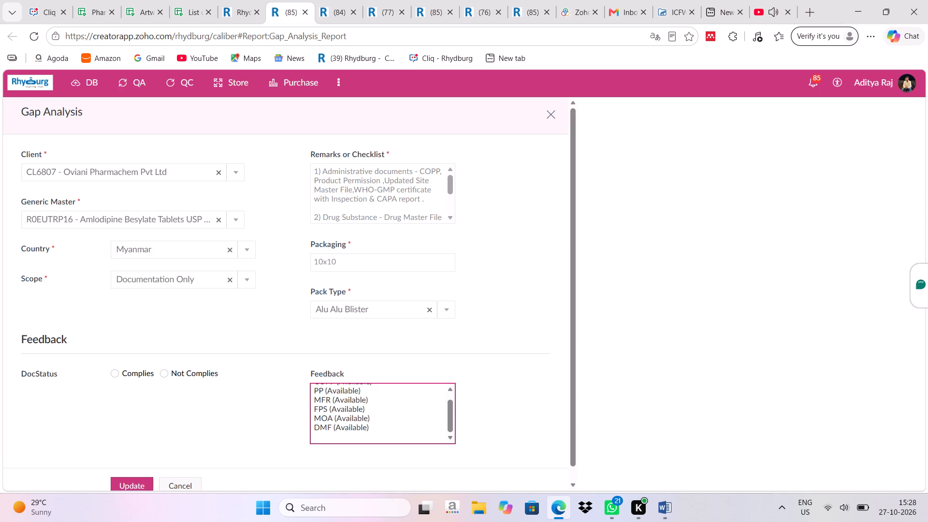
pyautogui.write('GMO')
pyautogui.press('BackSpace')
pyautogui.write('P (Available)')
# Review the Remarks or Checklist and add the line "CAPA report (Available)" below the GMP entry in the Feedback.
pyautogui.scroll(1, 398, 421)
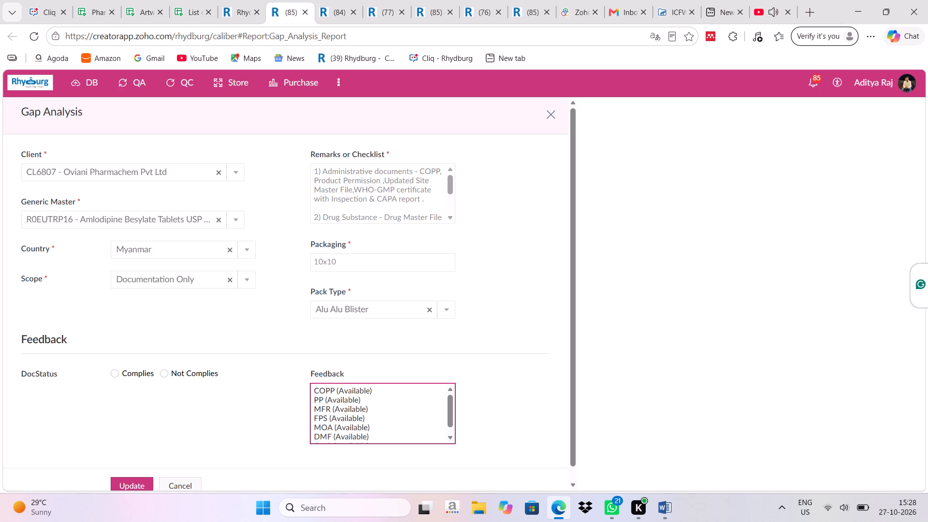
pyautogui.scroll(-1, 397, 209)
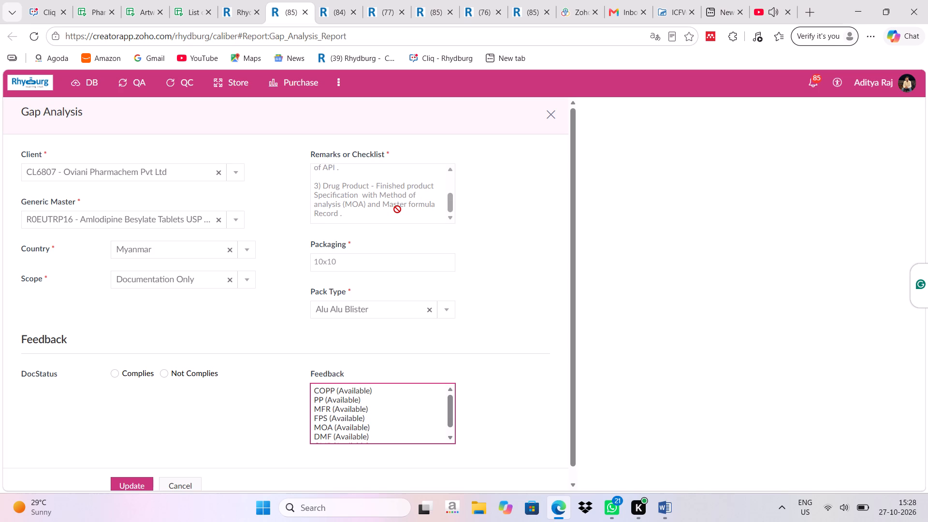
pyautogui.scroll(-1, 397, 209)
pyautogui.scroll(1, 397, 209)
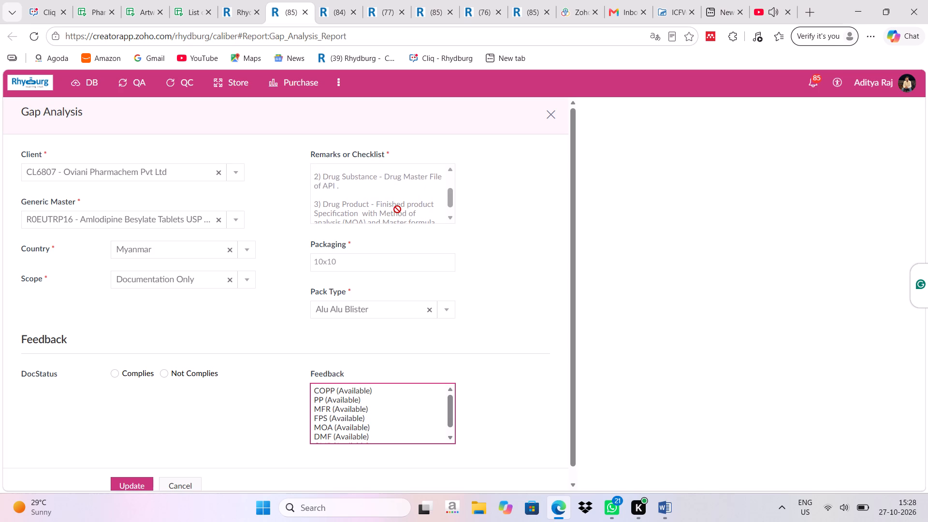
pyautogui.scroll(2, 397, 209)
pyautogui.click(377, 416)
pyautogui.scroll(-1, 377, 416)
pyautogui.click(377, 442)
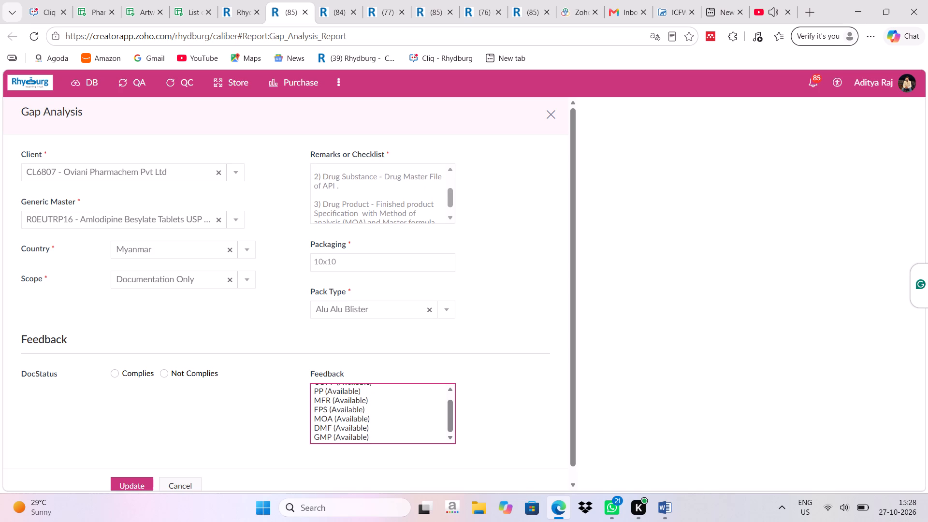
pyautogui.press('Return')
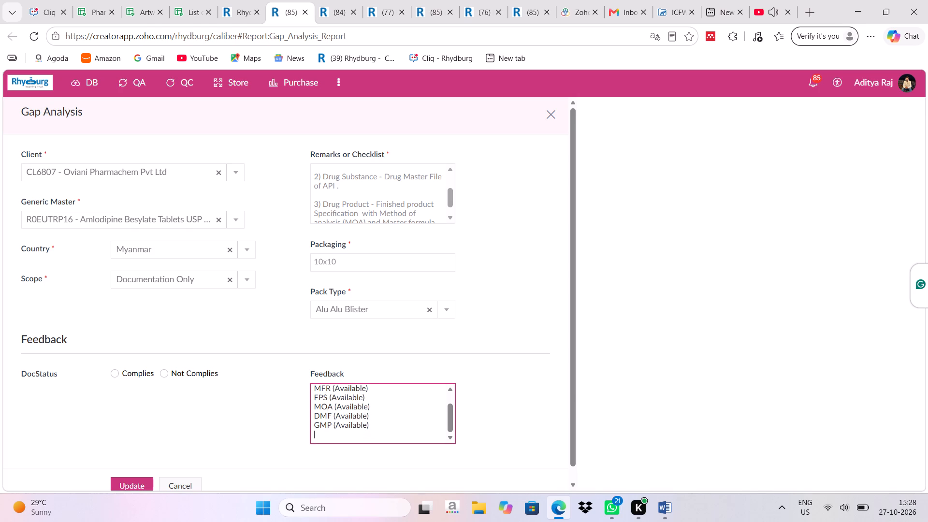
pyautogui.scroll(1, 348, 210)
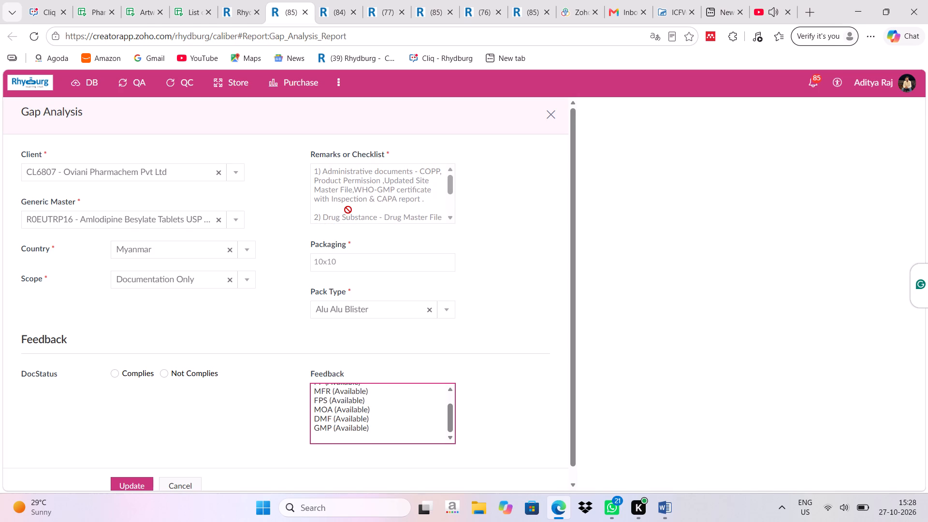
pyautogui.scroll(1, 348, 210)
pyautogui.scroll(-3, 348, 210)
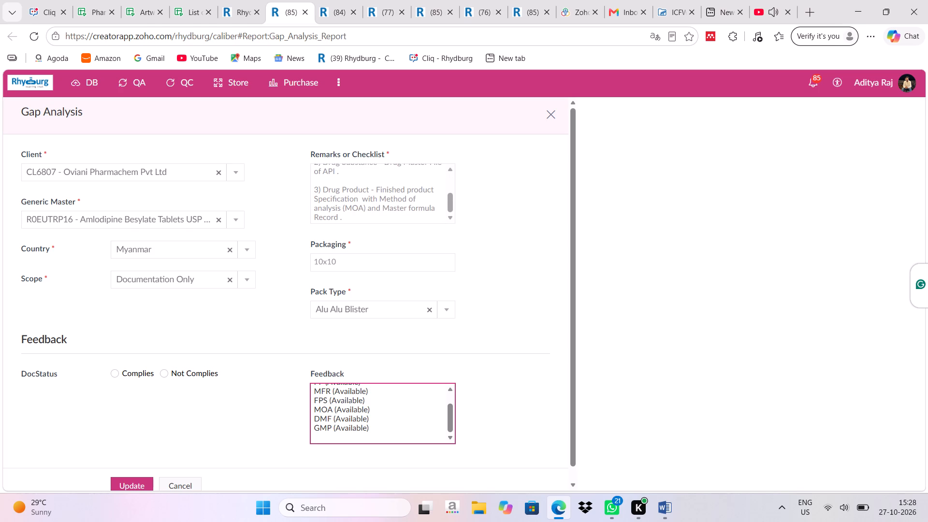
pyautogui.write('CAPA')
pyautogui.press('space')
pyautogui.write('report (Available)')
# Compare the requirements in the Remarks or Checklist with the document entries in the Feedback.
pyautogui.scroll(7, 360, 250)
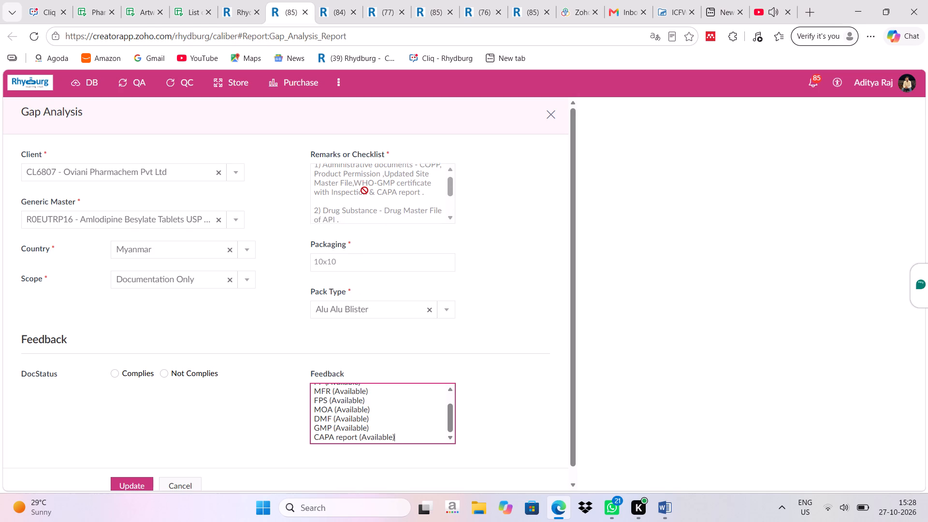
pyautogui.scroll(2, 364, 191)
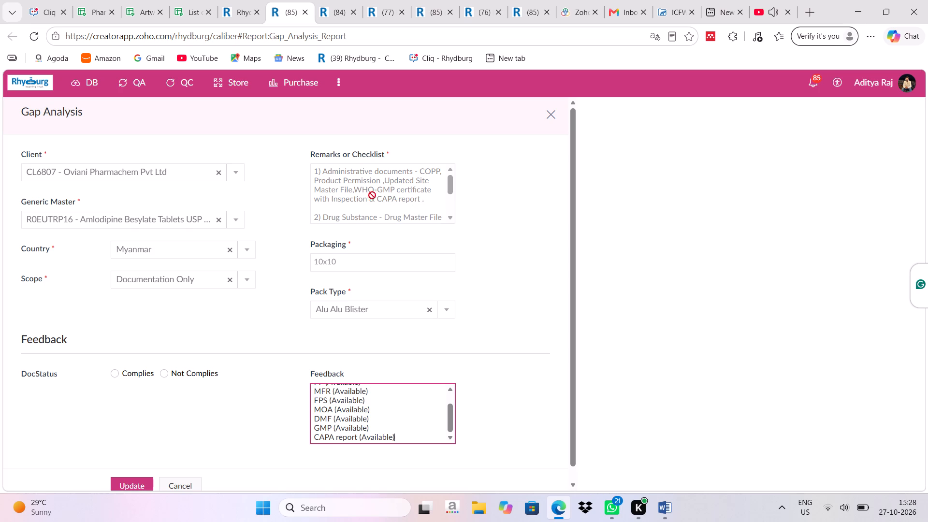
pyautogui.scroll(-1, 403, 195)
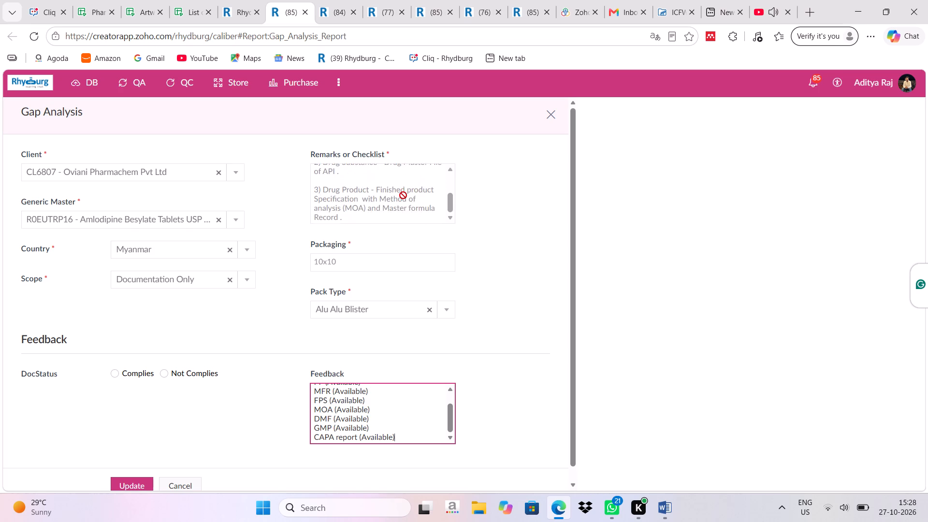
pyautogui.scroll(1, 403, 195)
pyautogui.scroll(-2, 403, 195)
pyautogui.scroll(4, 406, 196)
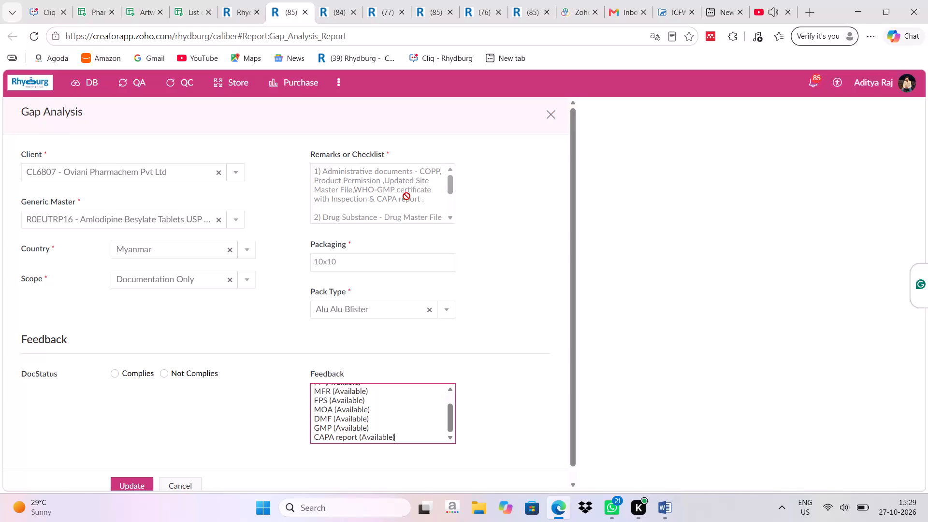
pyautogui.scroll(-1, 407, 219)
pyautogui.scroll(3, 373, 444)
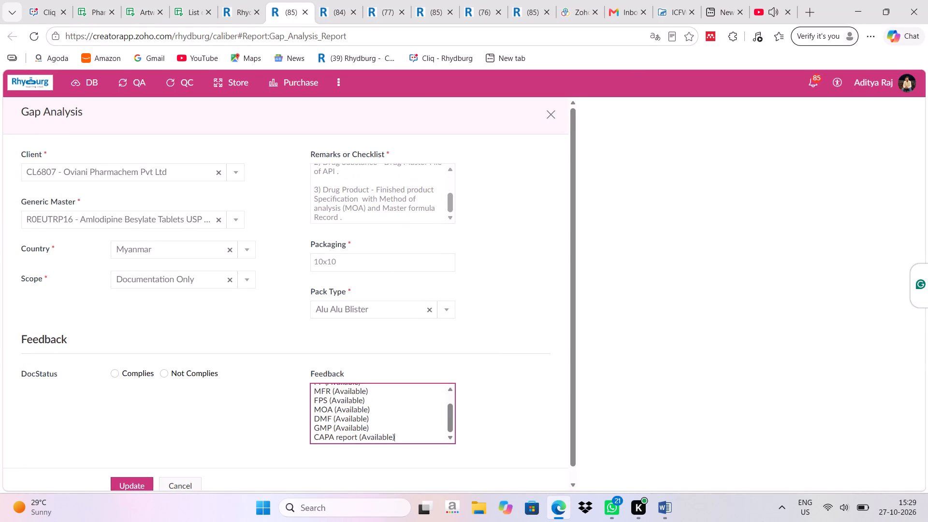
pyautogui.scroll(5, 386, 395)
pyautogui.click(381, 394)
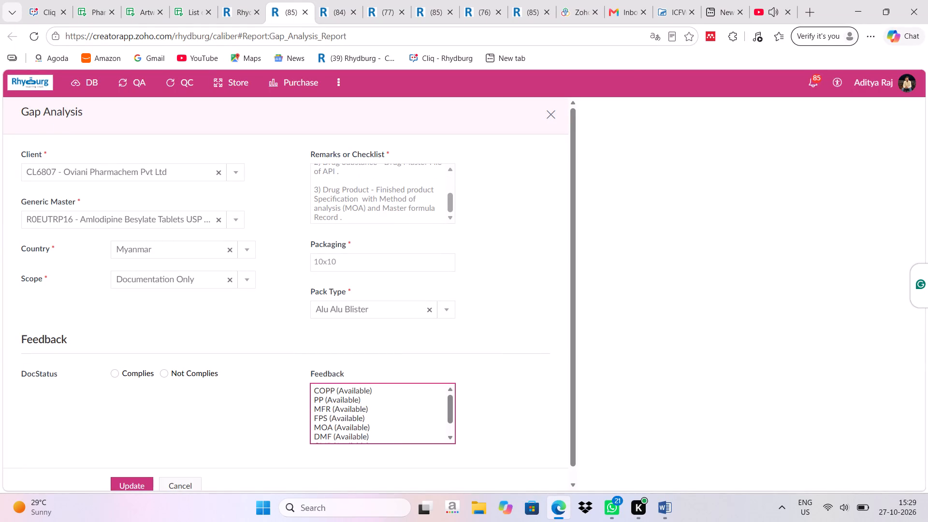
pyautogui.press('Down')
pyautogui.press('Down')
pyautogui.press('Down')
pyautogui.press('Down')
pyautogui.press('Down')
pyautogui.press('Down')
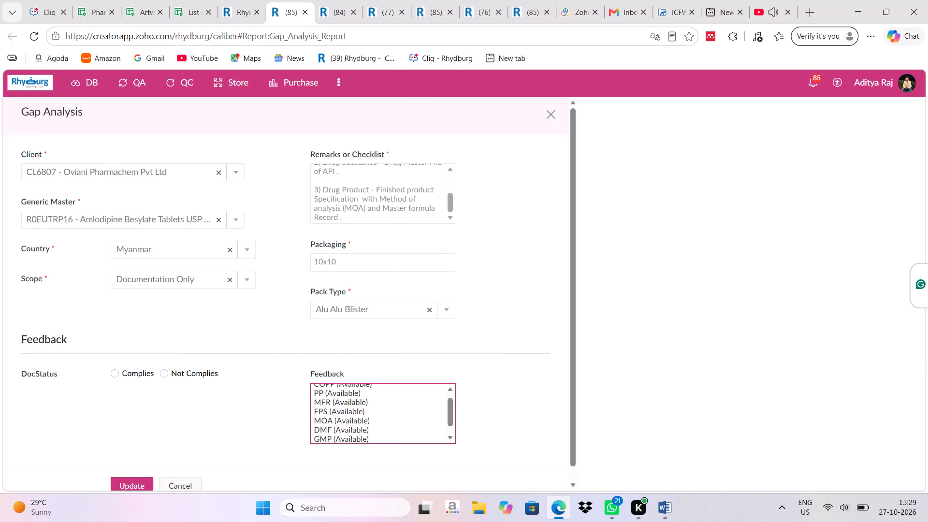
pyautogui.press('Down')
pyautogui.press('Down')
pyautogui.press('Down')
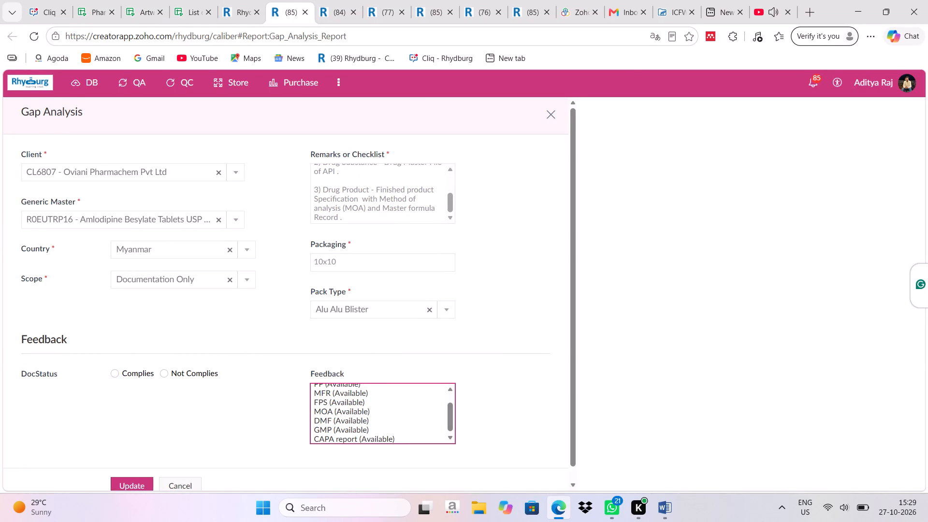
# Switch back to Zoho WorkDrive, look through the ICFW0023 dossier files and open the API and FP Reference folder.
pyautogui.click(676, 8)
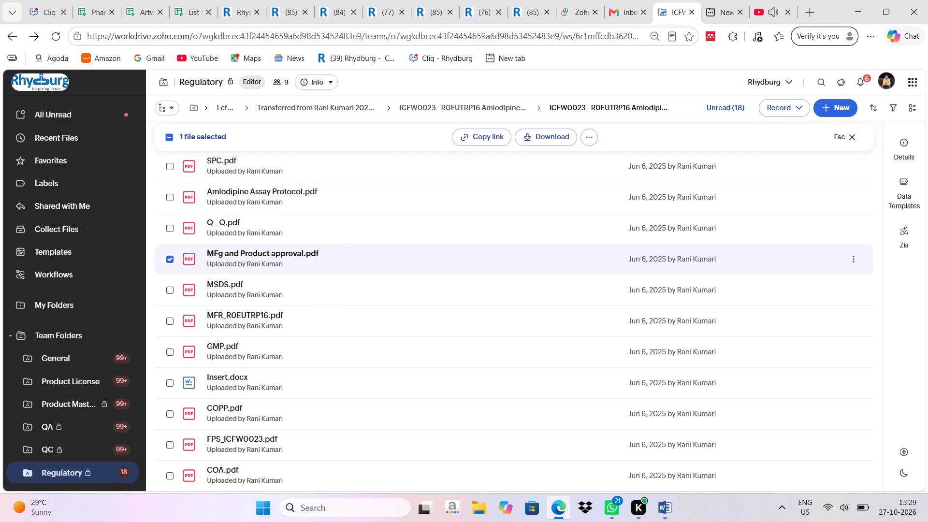
pyautogui.scroll(-4, 357, 348)
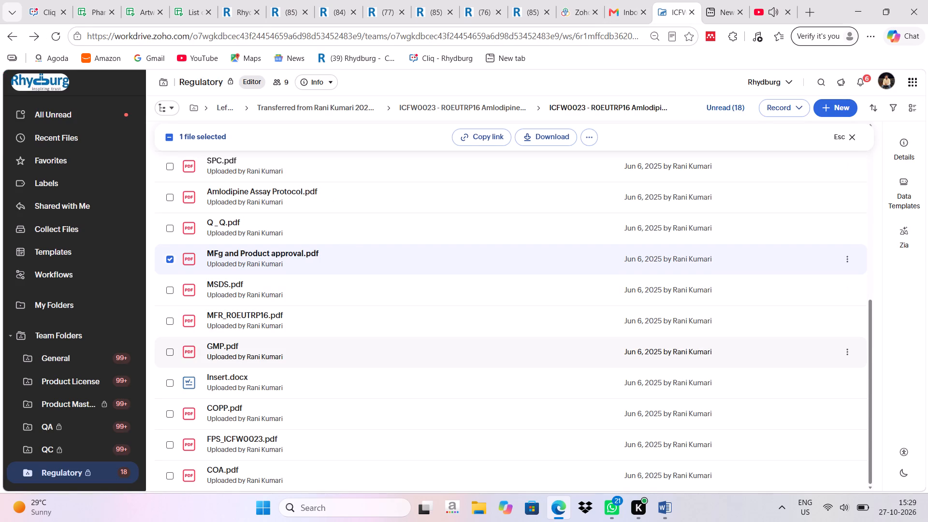
pyautogui.scroll(2, 279, 313)
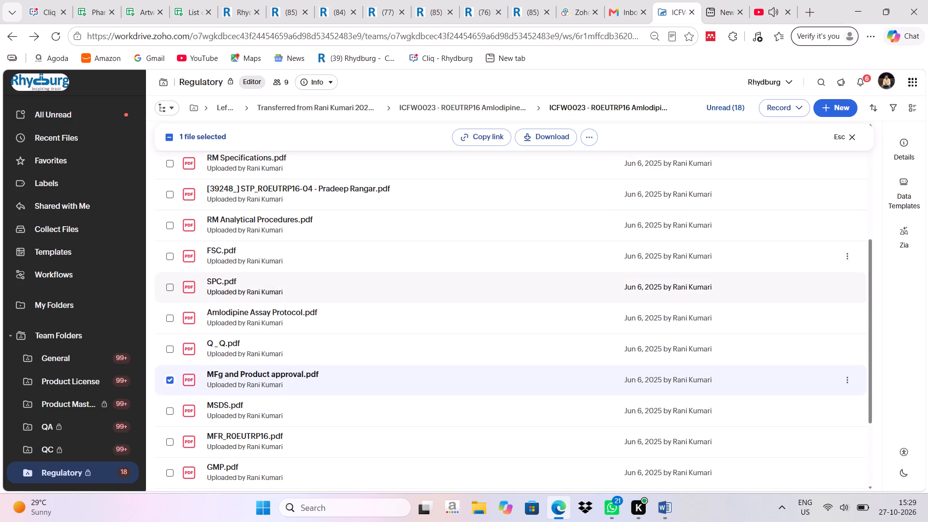
pyautogui.scroll(2, 252, 240)
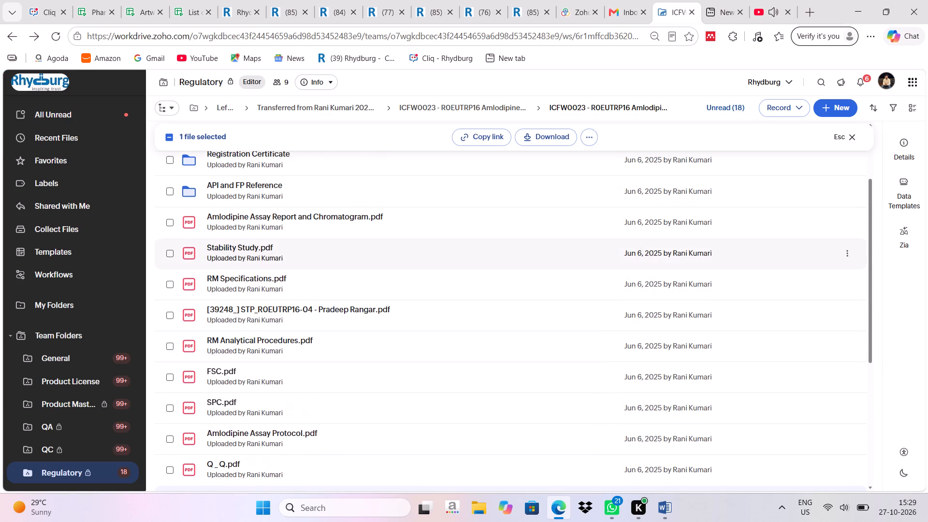
pyautogui.scroll(1, 253, 285)
pyautogui.scroll(2, 252, 241)
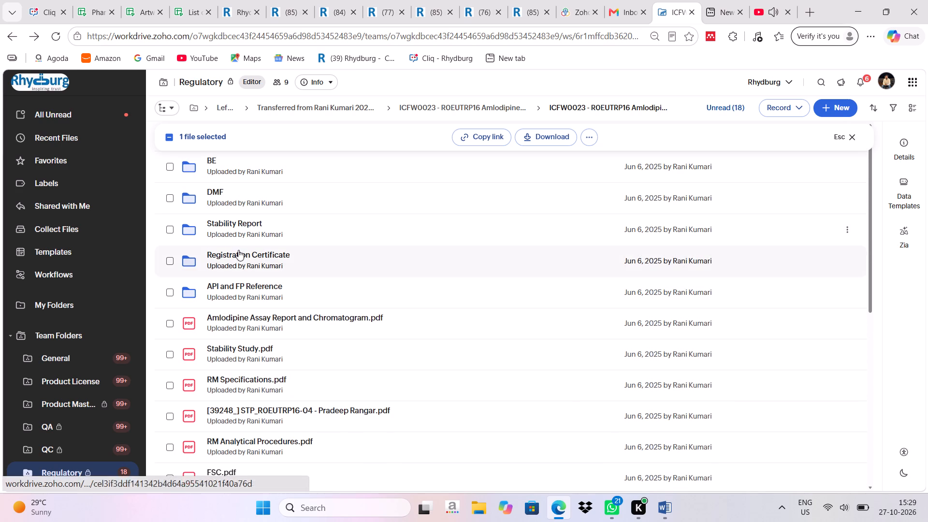
pyautogui.click(238, 283)
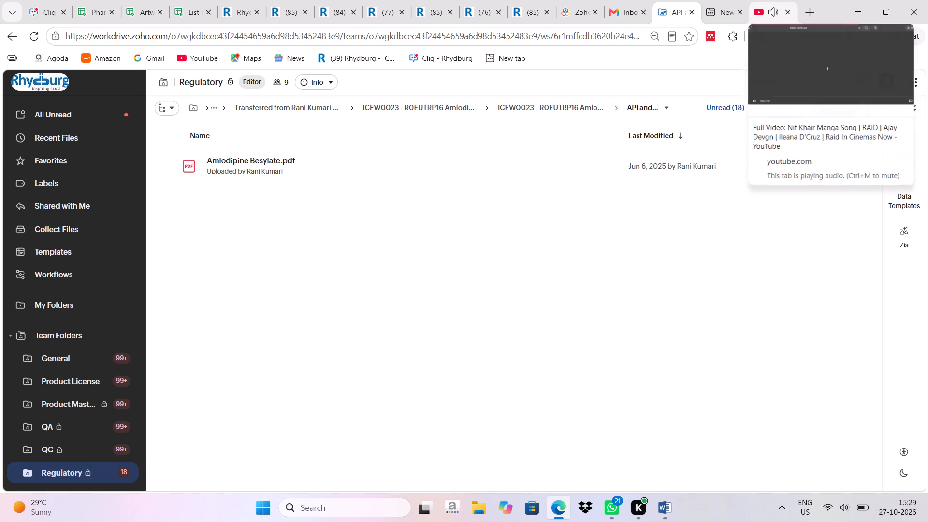
# View the Amlodipine Besylate.pdf reference document and return to the ICFW0023 dossier folder.
pyautogui.click(227, 157)
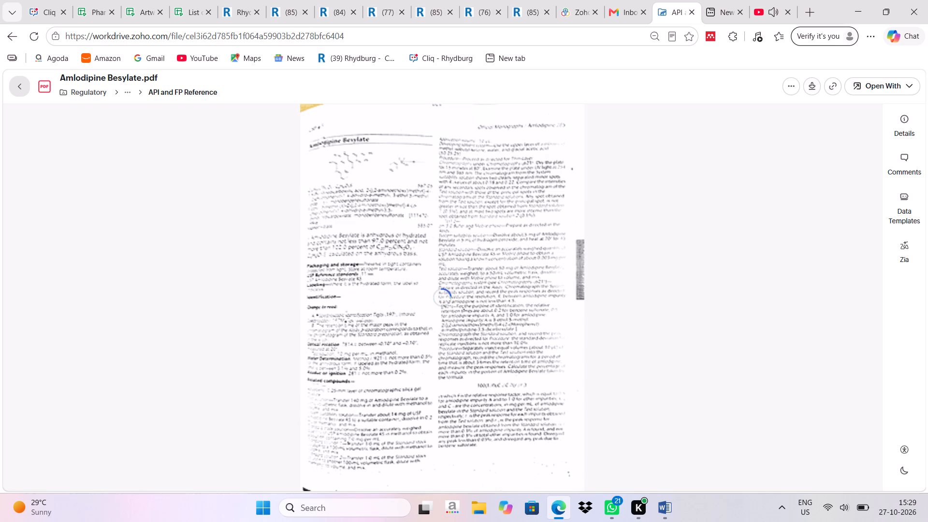
pyautogui.click(788, 88)
pyautogui.click(130, 187)
pyautogui.click(19, 87)
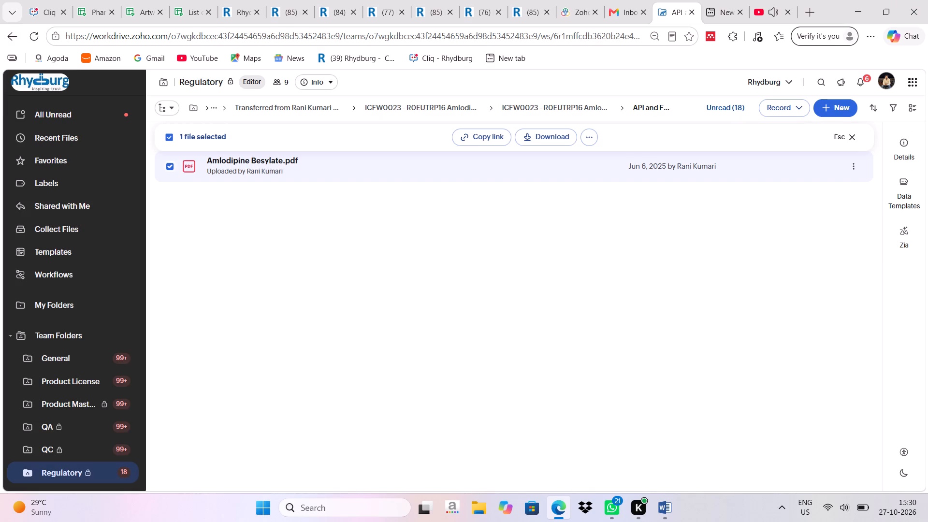
pyautogui.click(9, 41)
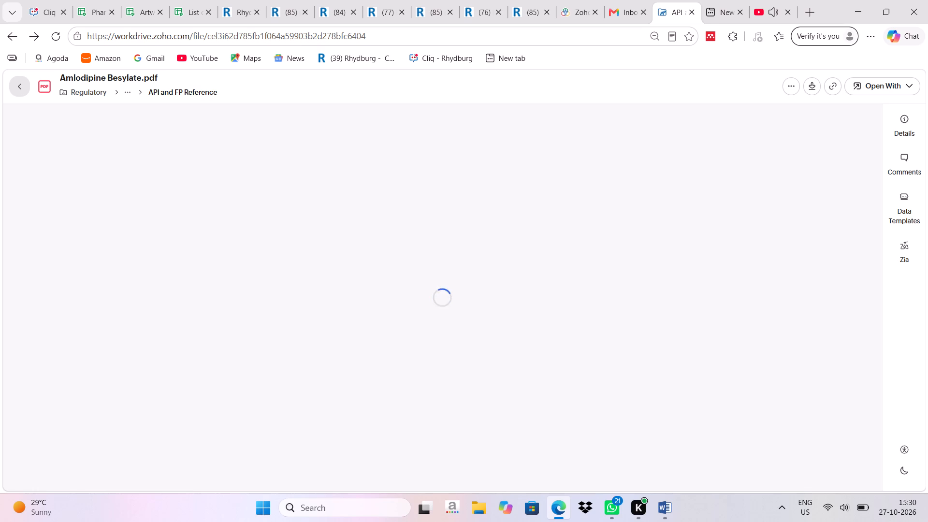
pyautogui.click(26, 85)
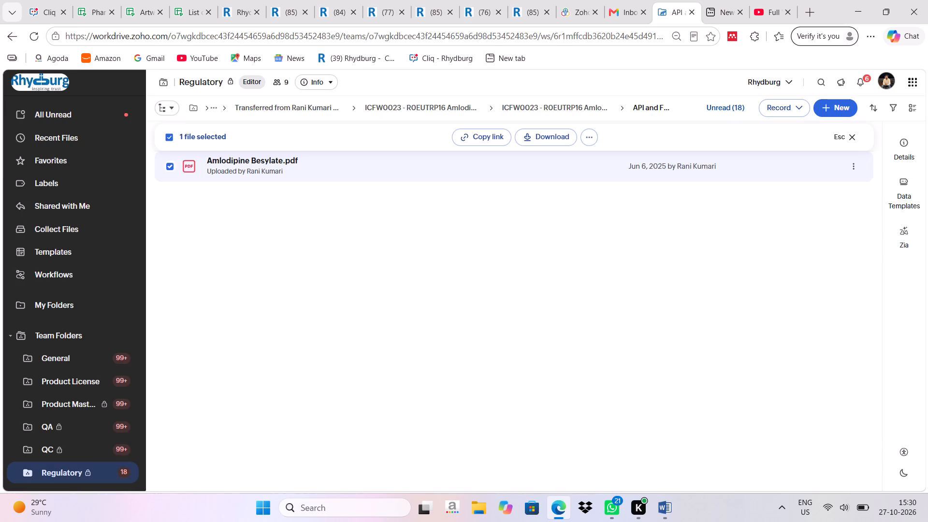
pyautogui.click(7, 43)
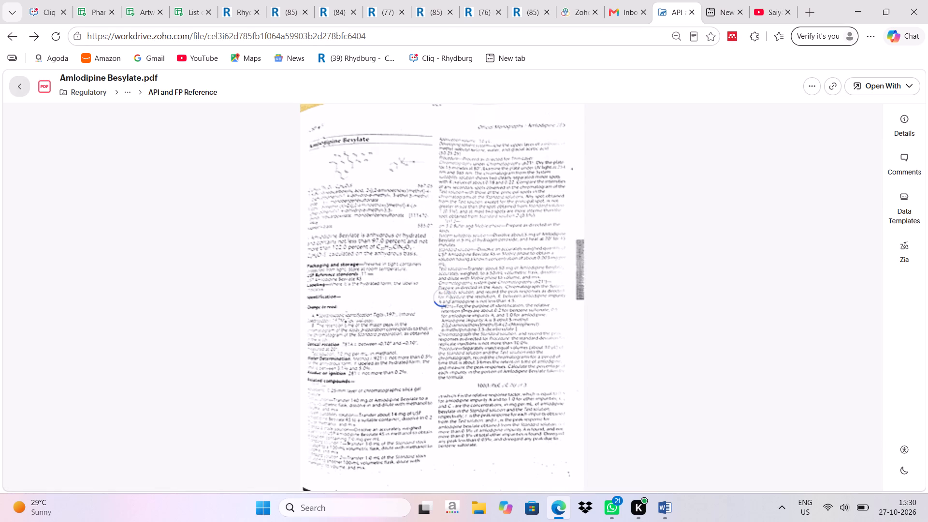
pyautogui.click(7, 43)
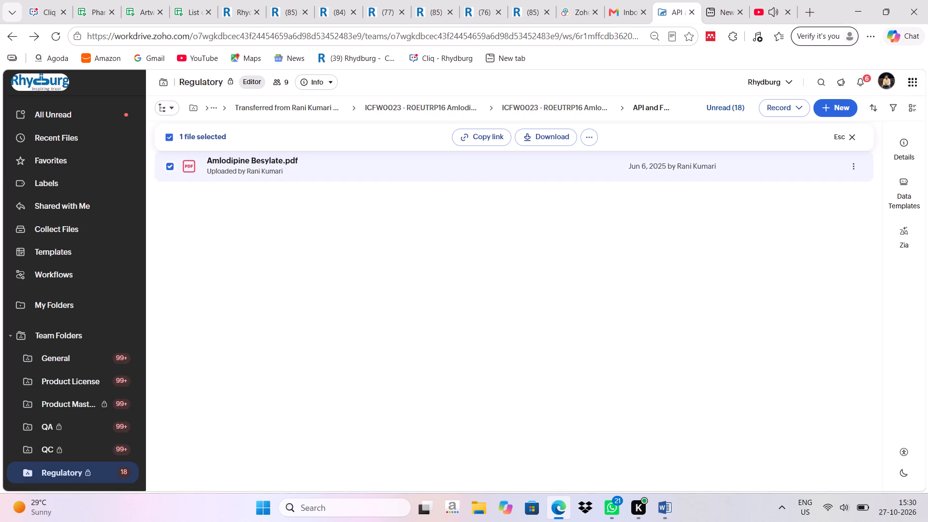
pyautogui.click(10, 41)
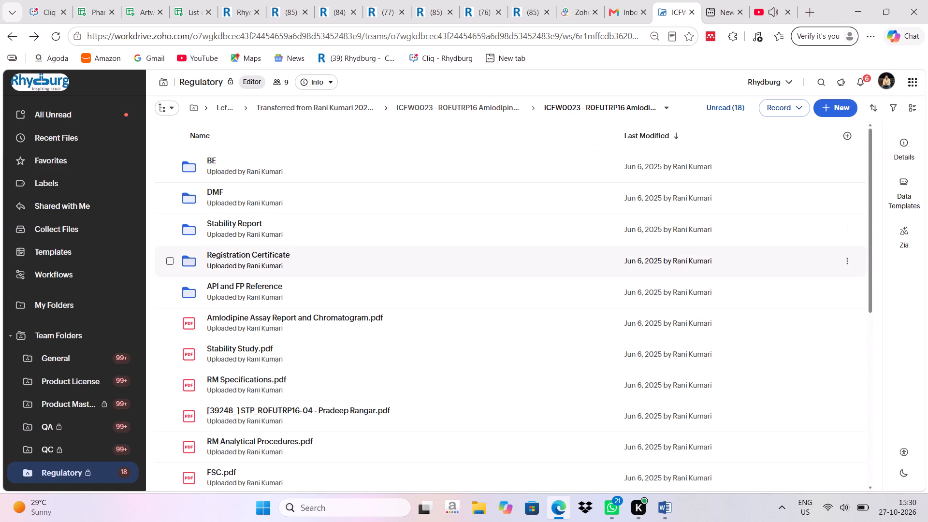
# Examine the full list of subfolders and documents in the ICFW0023 R0EUTRP16 Amlodipine dossier folder.
pyautogui.scroll(-4, 262, 353)
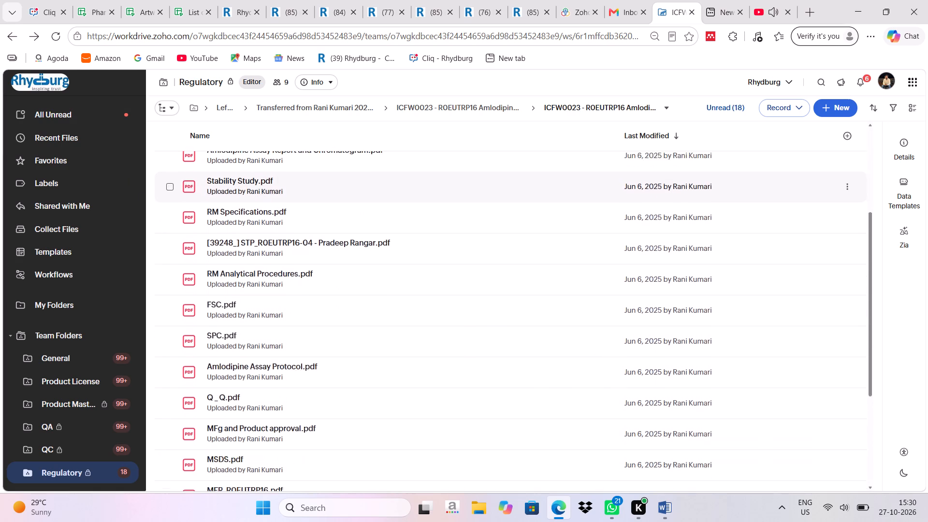
pyautogui.scroll(-10, 262, 354)
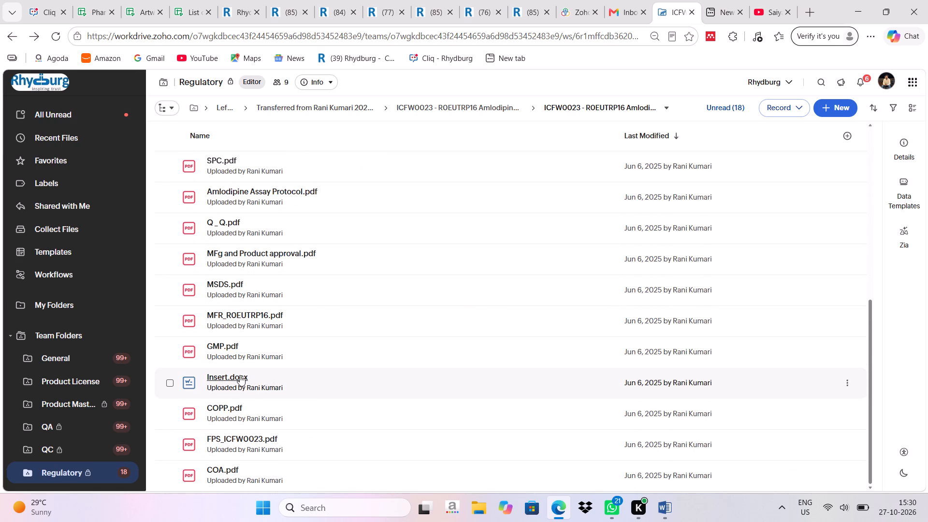
pyautogui.scroll(2, 240, 375)
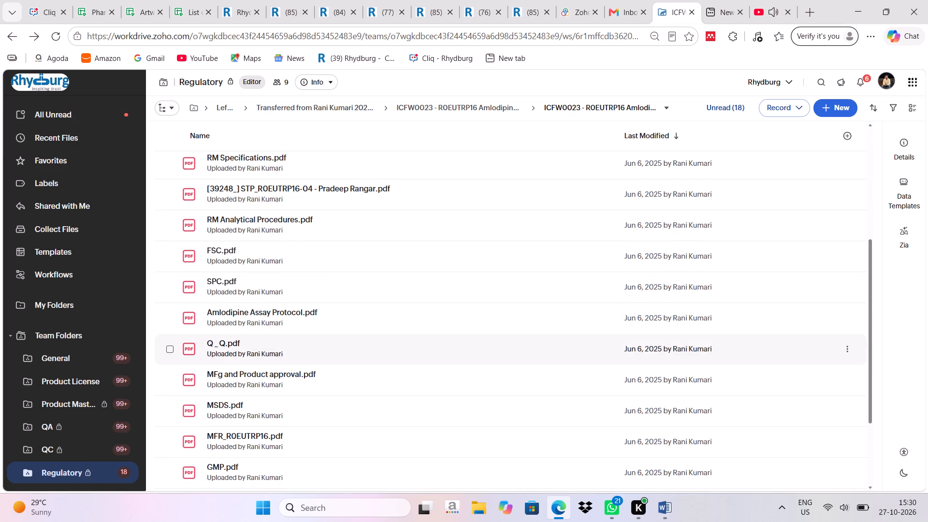
pyautogui.scroll(4, 239, 363)
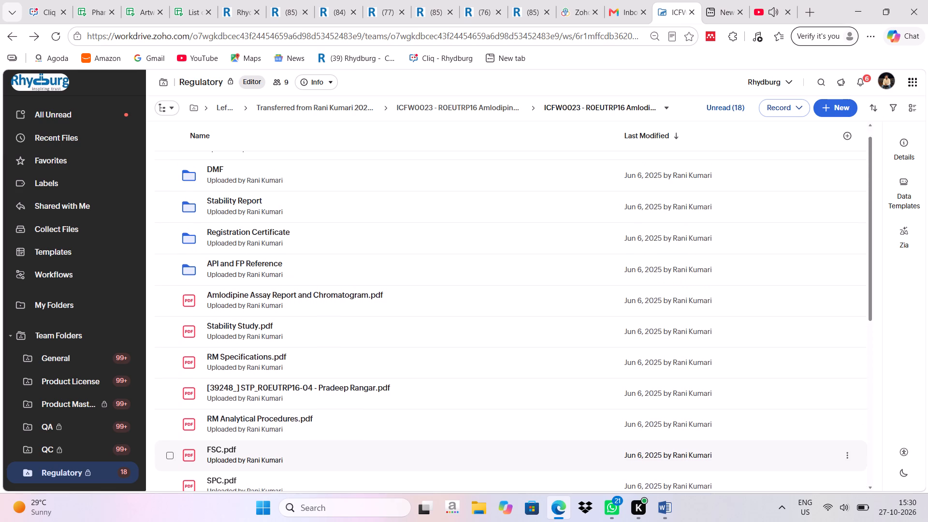
pyautogui.scroll(2, 239, 363)
pyautogui.scroll(6, 230, 292)
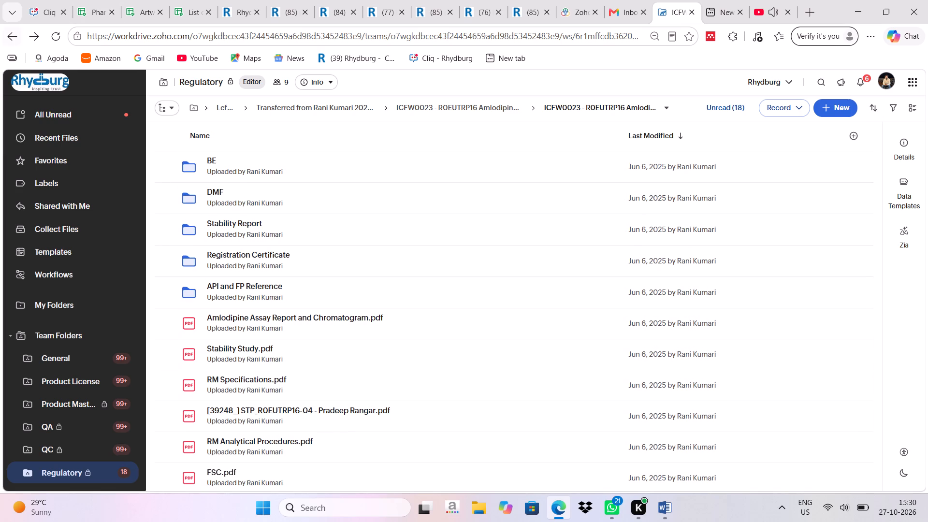
# Go back to the R0EUTRP16 folder search results and check the contents of the R0EUTRP16_AMLODIPINE TABLETS USP 10 MG_19 NOV 2014 folder.
pyautogui.click(7, 35)
pyautogui.click(7, 35)
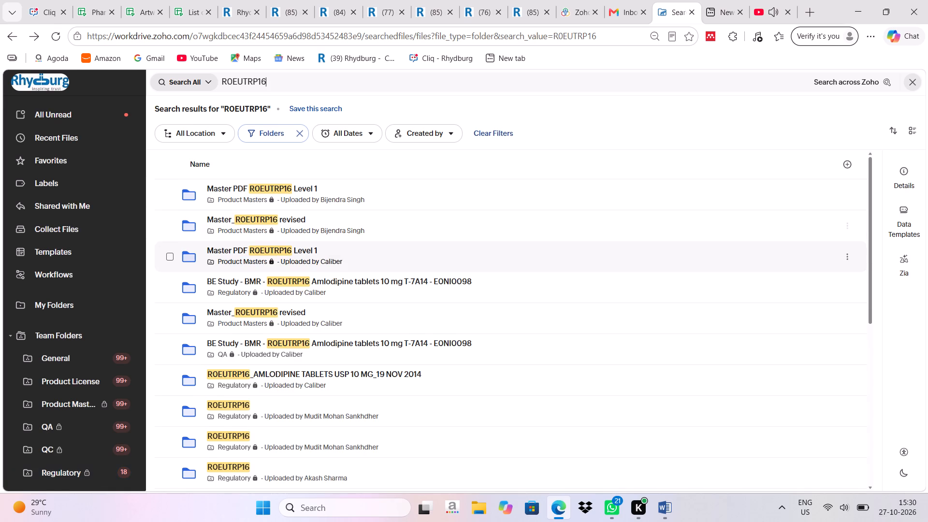
pyautogui.scroll(-17, 287, 271)
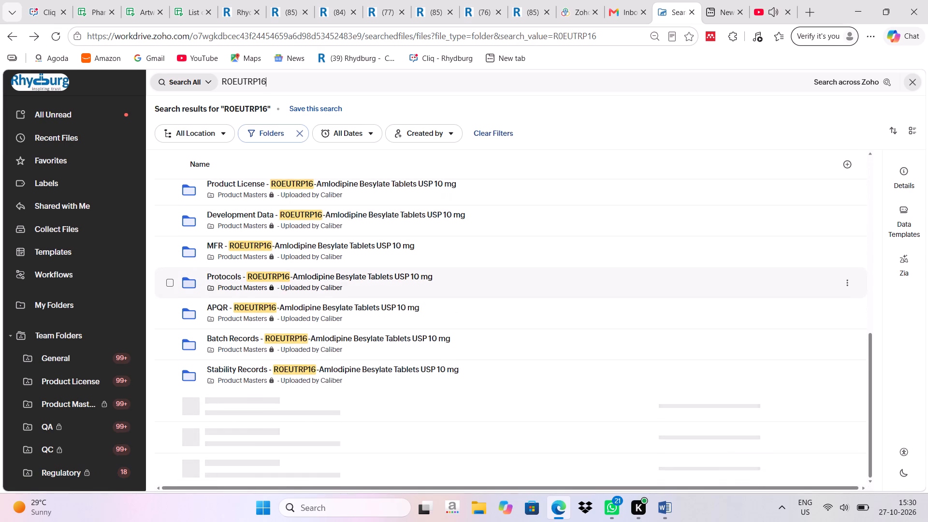
pyautogui.scroll(15, 283, 284)
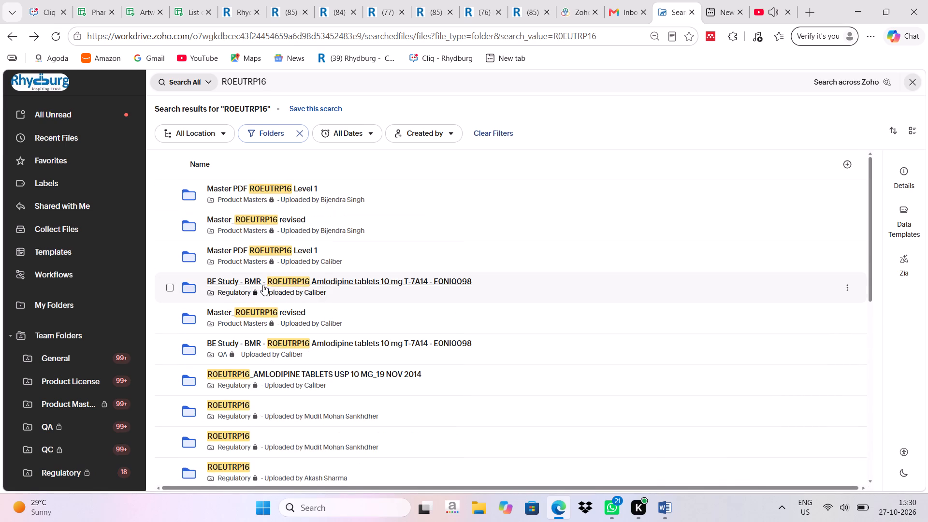
pyautogui.click(258, 375)
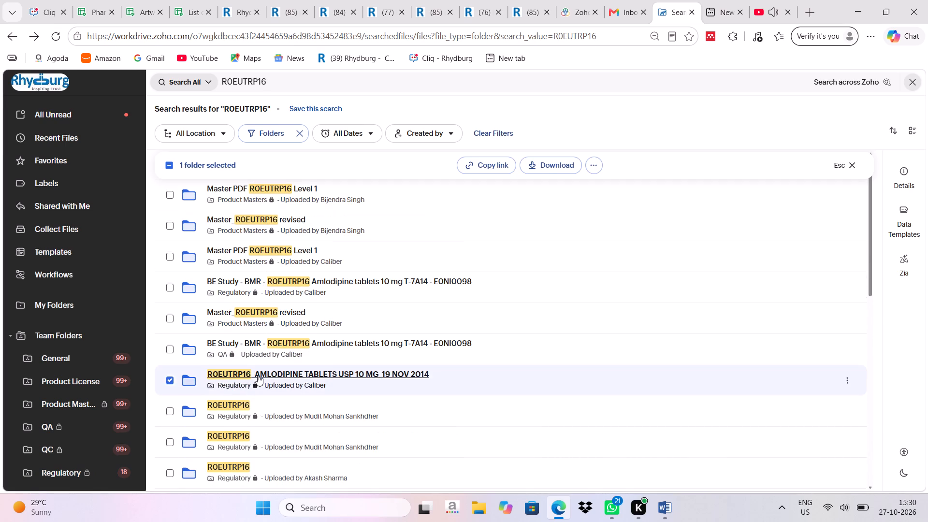
pyautogui.click(258, 375)
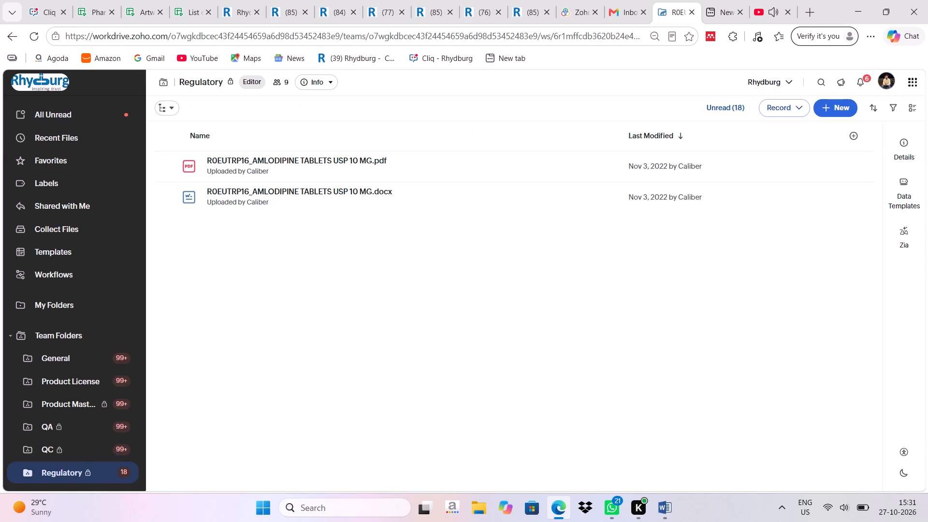
pyautogui.click(14, 41)
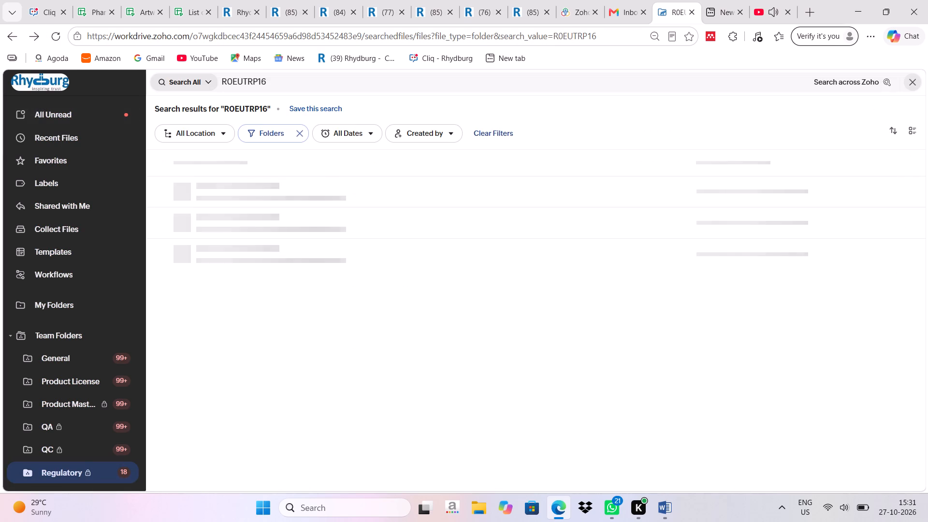
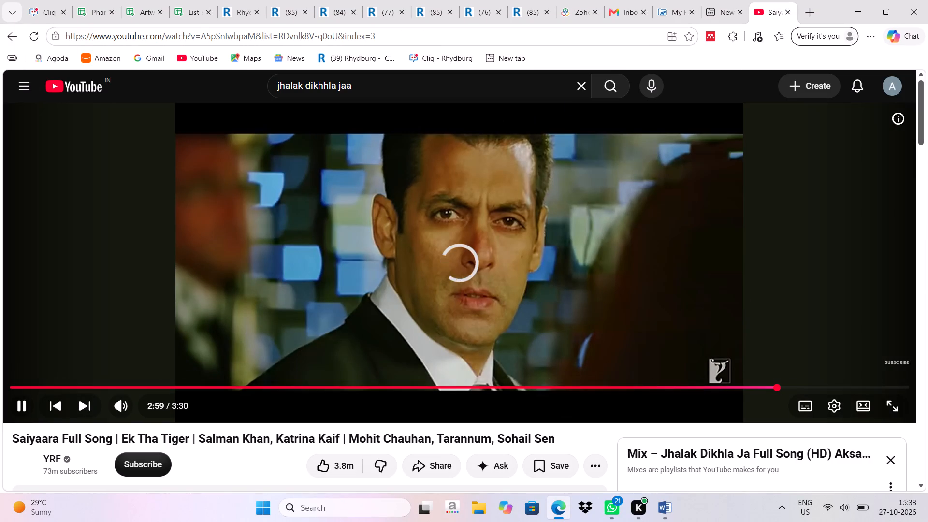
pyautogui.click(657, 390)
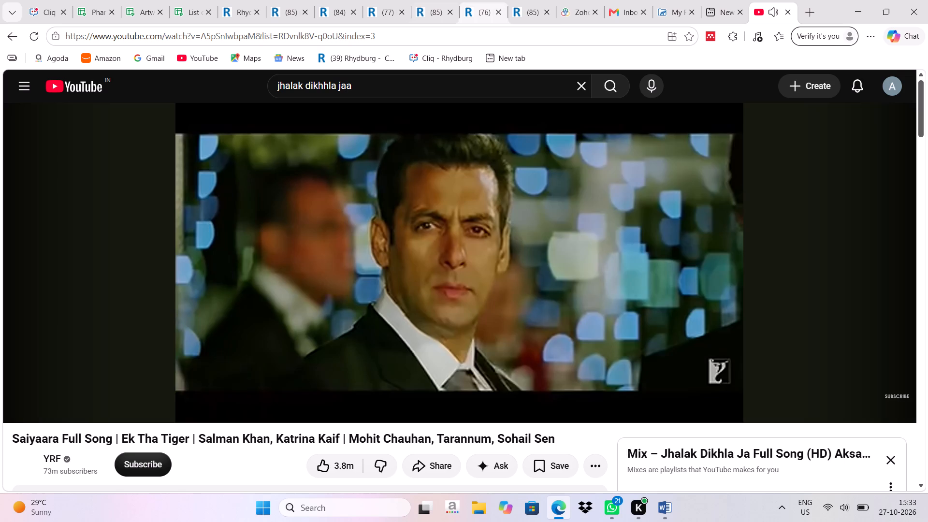
# Switch to Zoho WorkDrive, search all locations for R0EUTRP16 and filter the results to folders.
pyautogui.click(673, 8)
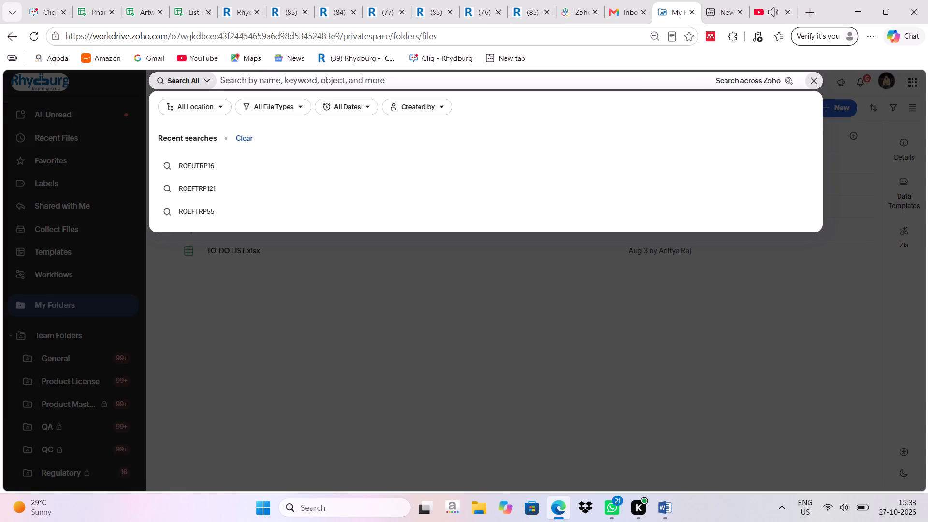
pyautogui.hotkey('ctrl', 'v')
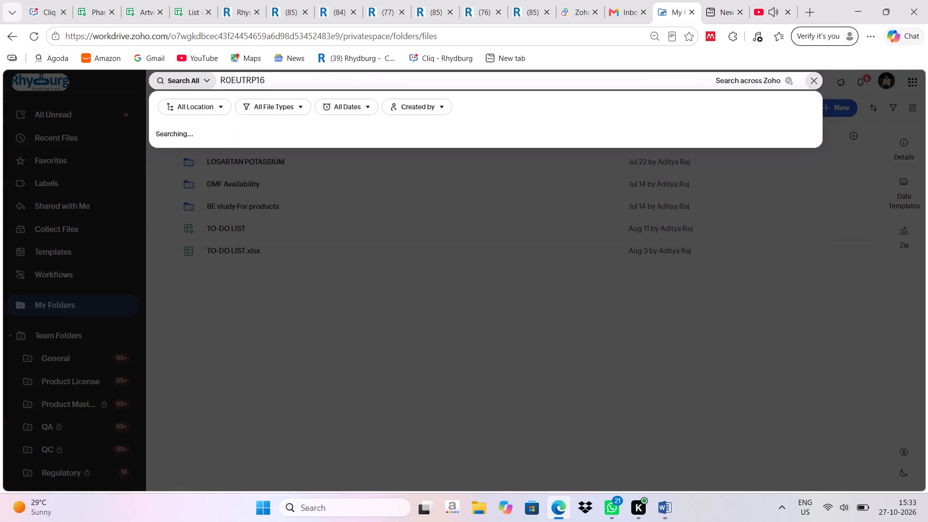
pyautogui.press('Return')
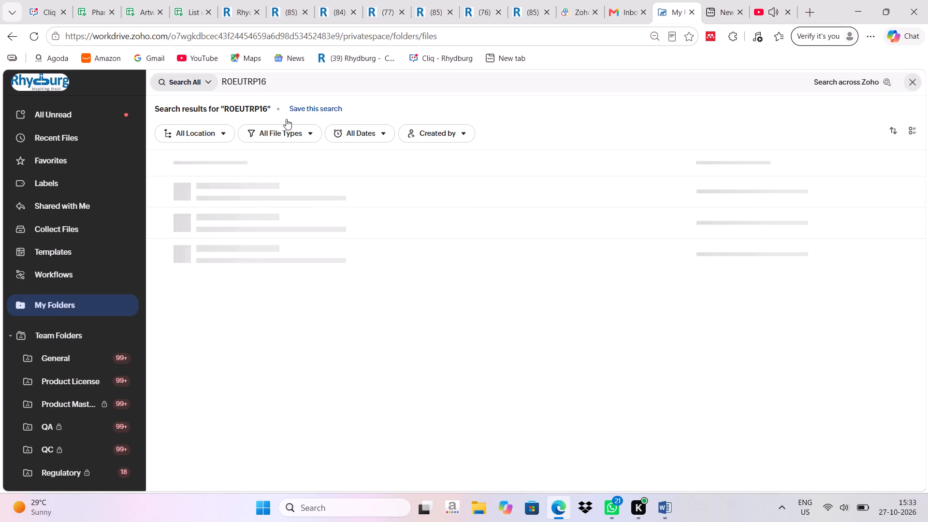
pyautogui.click(288, 137)
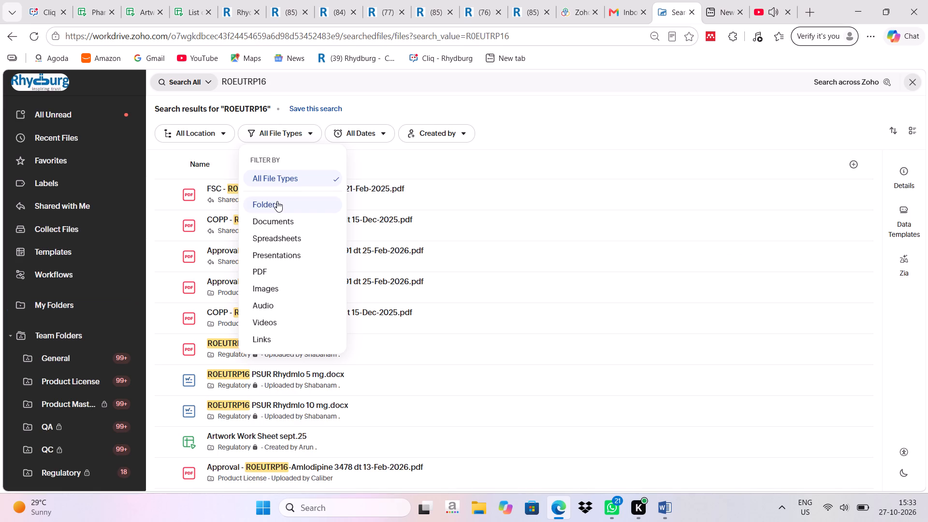
pyautogui.click(277, 201)
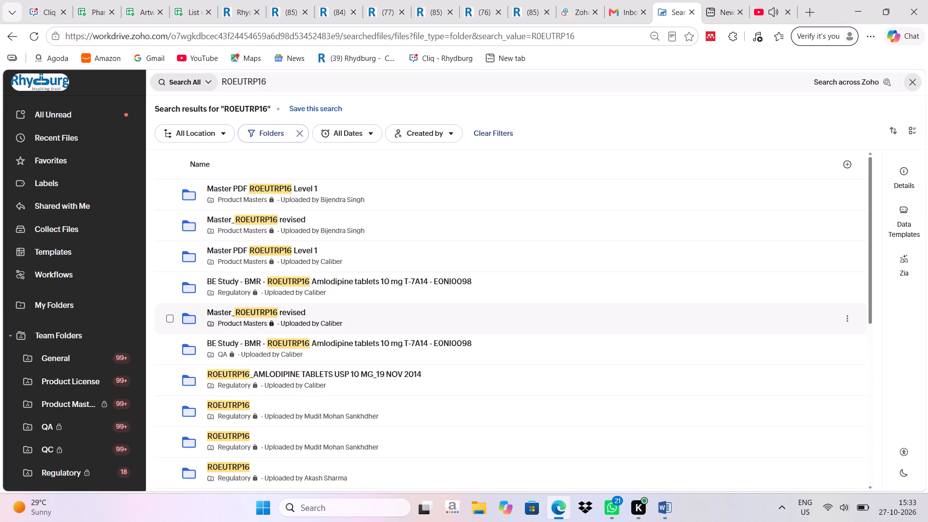
# Look through the R0EUTRP16 folder results and open the R0EUTRP168_PREDNISOLONE TABLETS BP 25 MG_10 DEC 2014 folder.
pyautogui.scroll(-9, 349, 340)
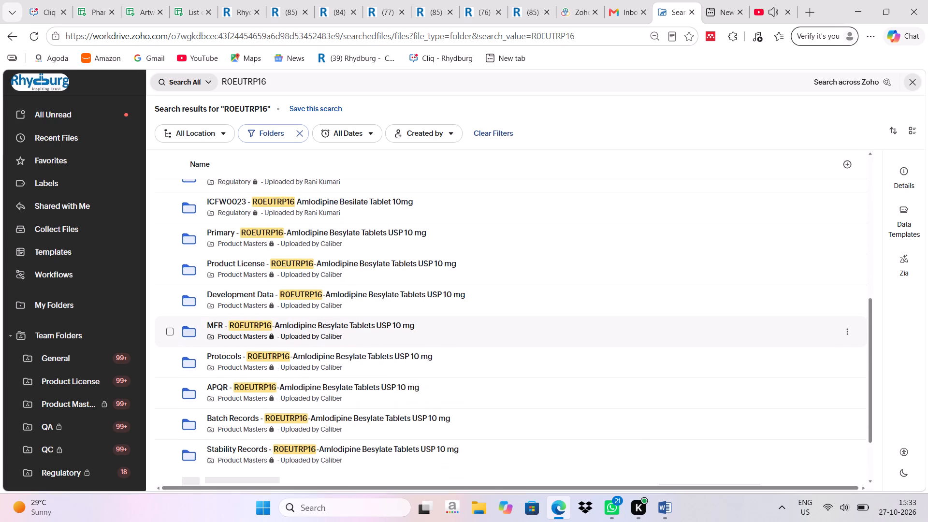
pyautogui.scroll(-6, 364, 346)
pyautogui.rightClick(364, 346)
pyautogui.scroll(-19, 364, 346)
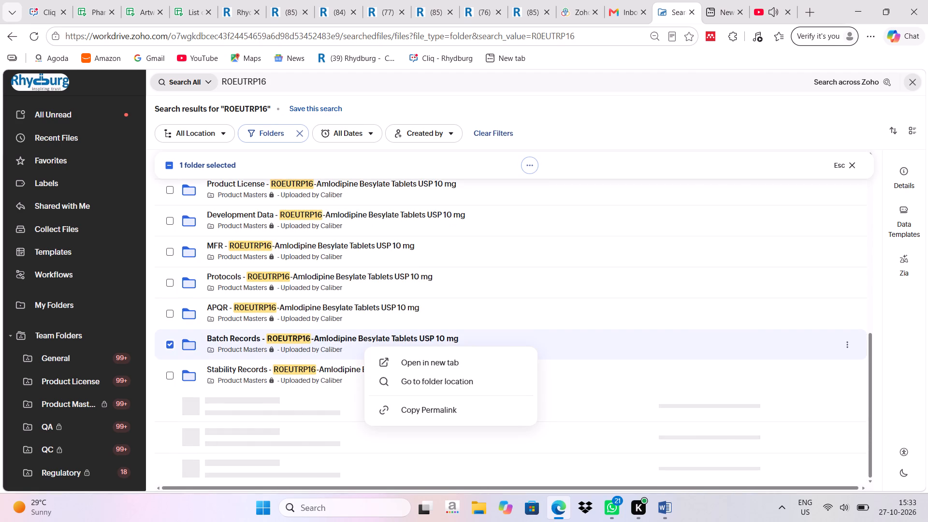
pyautogui.click(905, 330)
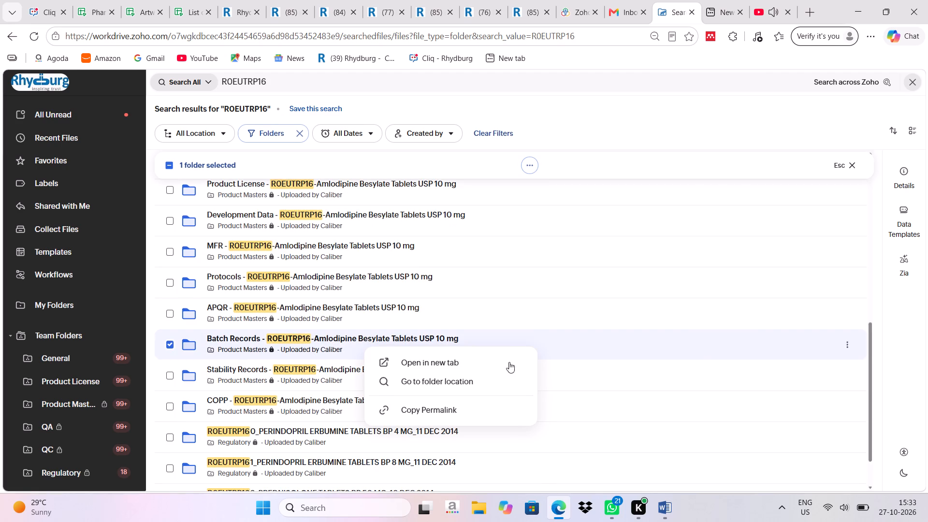
pyautogui.click(160, 368)
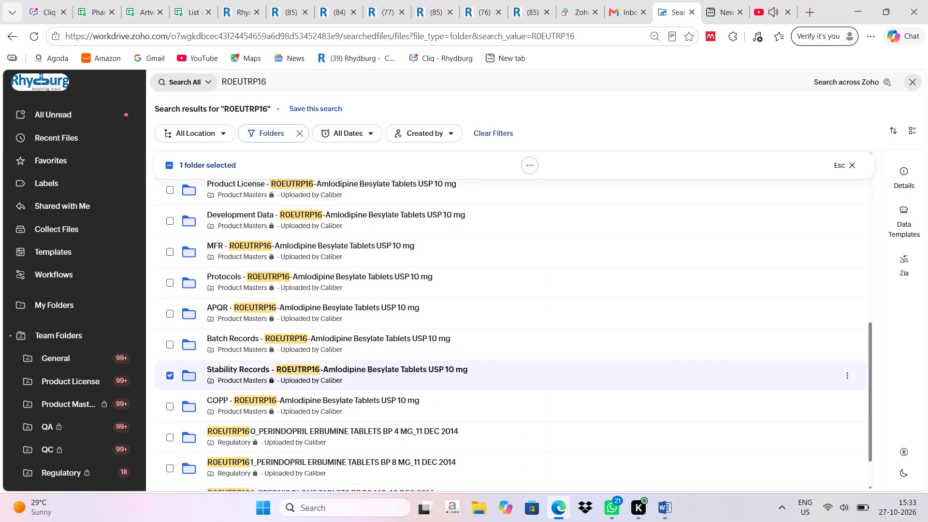
pyautogui.click(159, 378)
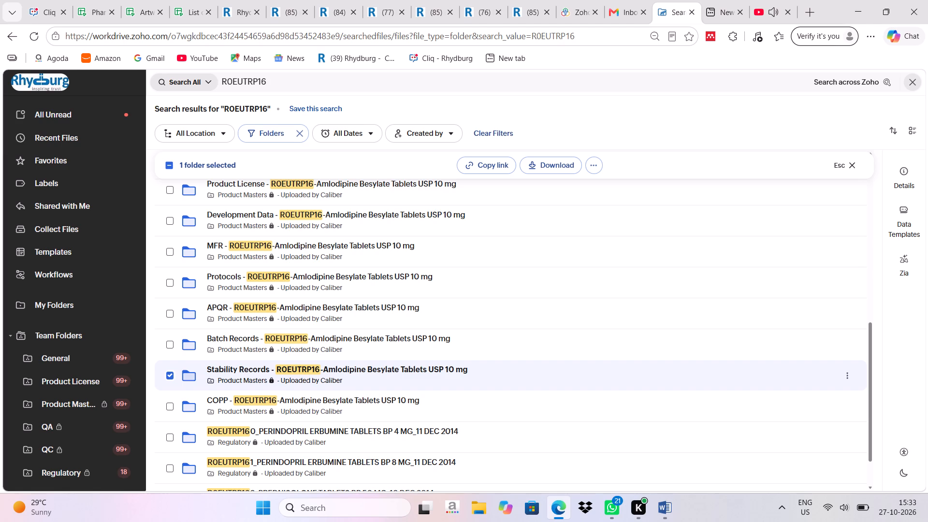
pyautogui.scroll(-18, 300, 382)
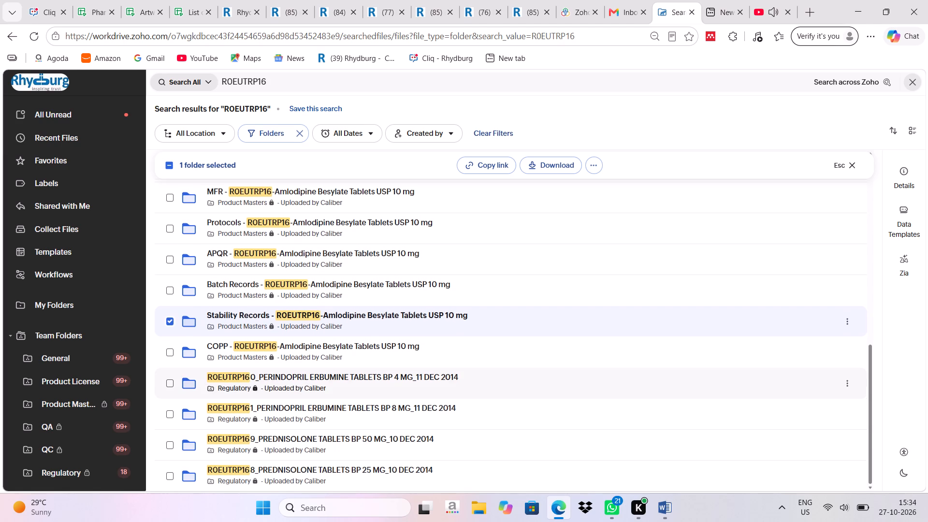
pyautogui.scroll(-4, 300, 382)
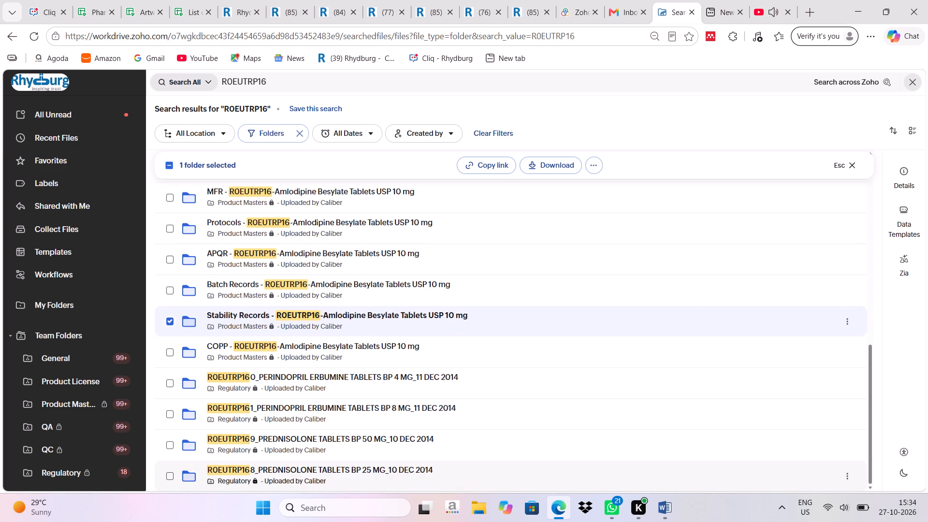
pyautogui.click(336, 469)
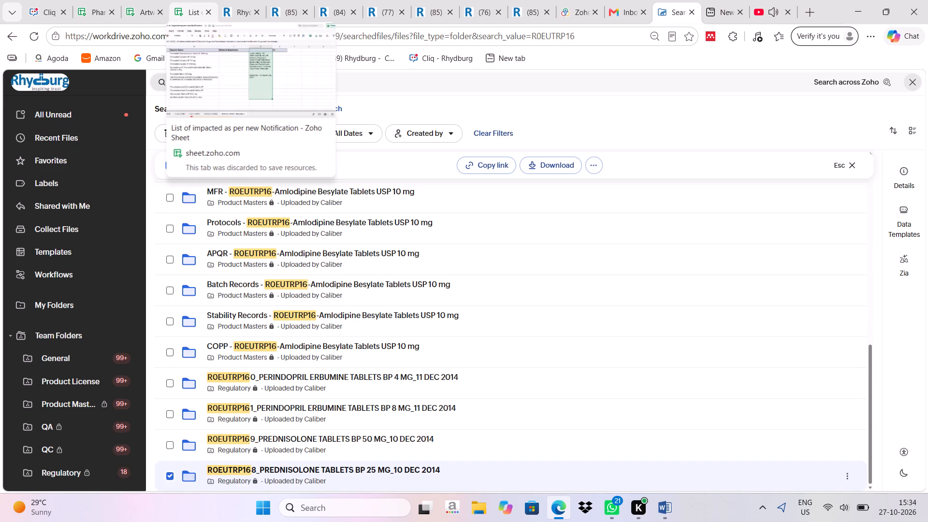
# Switch to the Gap Analysis form and review its Remarks or Checklist text and Generic Master code.
pyautogui.click(238, 11)
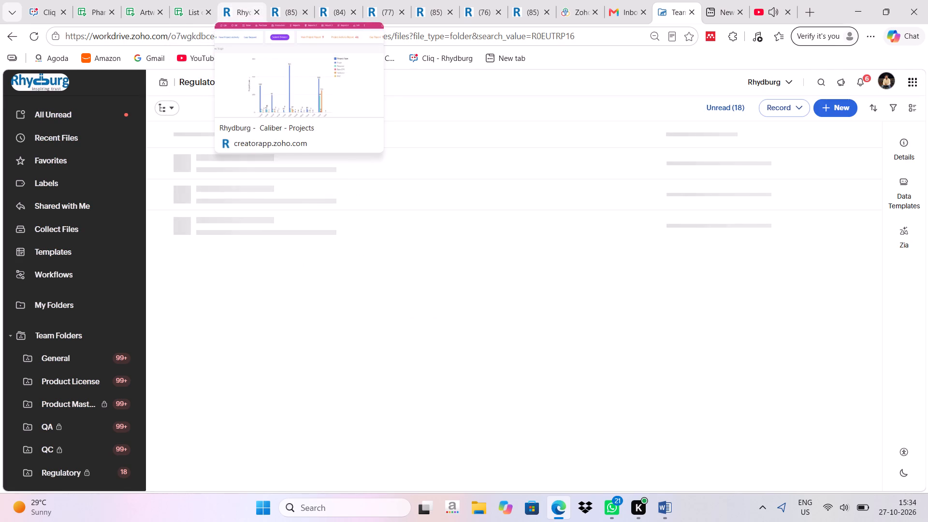
pyautogui.click(280, 6)
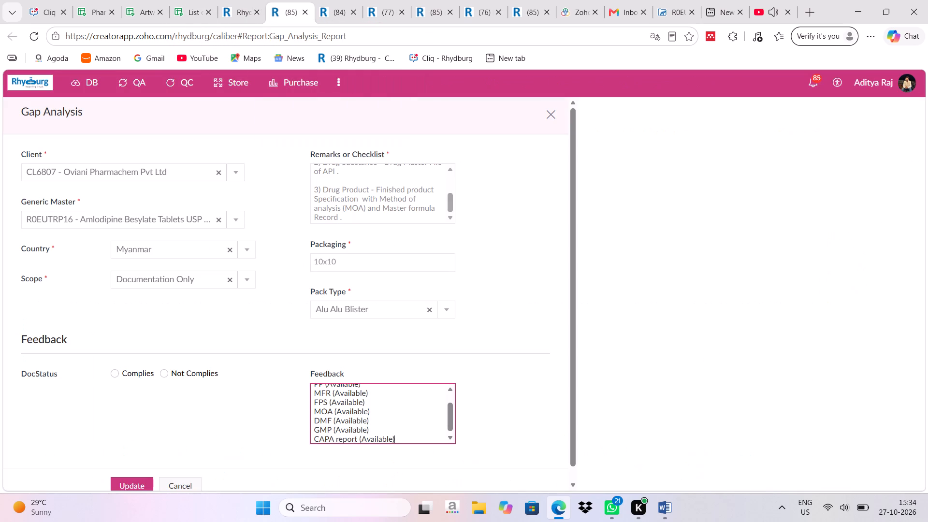
pyautogui.scroll(5, 331, 189)
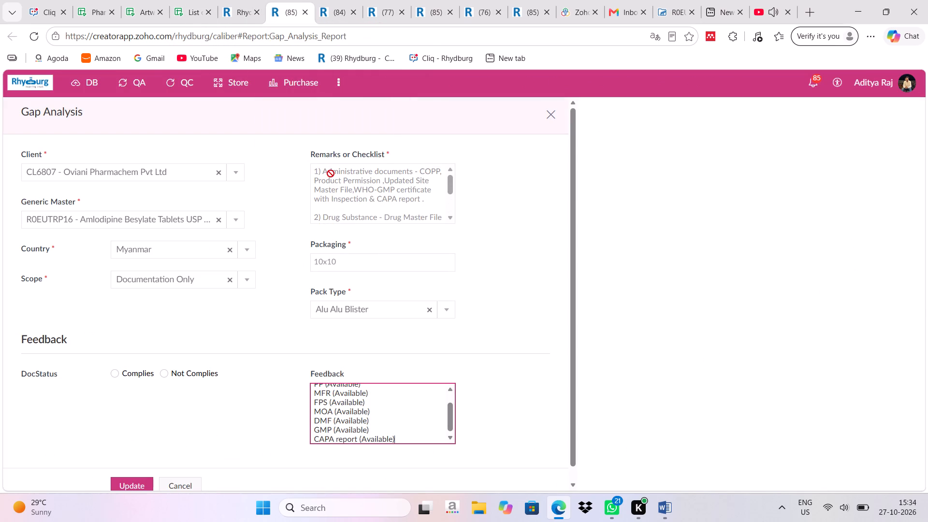
pyautogui.scroll(6, 334, 180)
pyautogui.scroll(5, 388, 194)
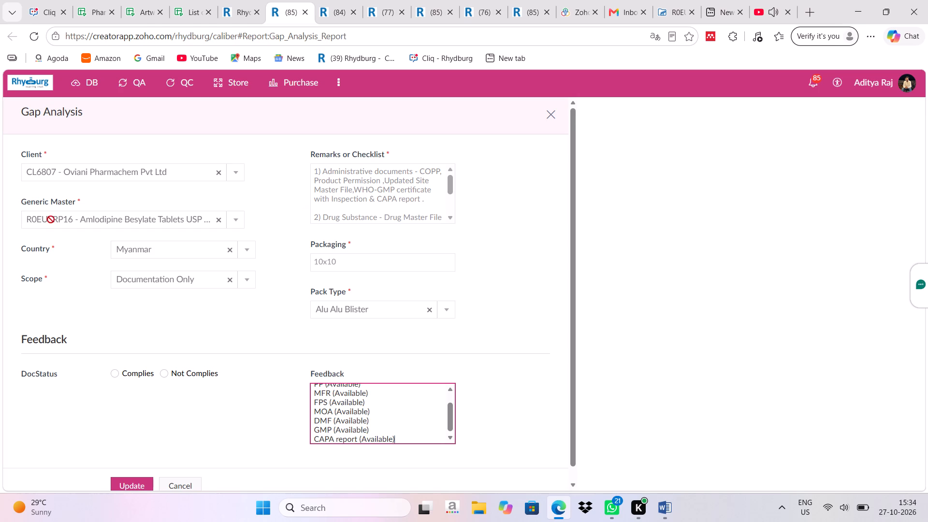
pyautogui.click(31, 220)
pyautogui.moveTo(31, 220); pyautogui.dragTo(67, 220)
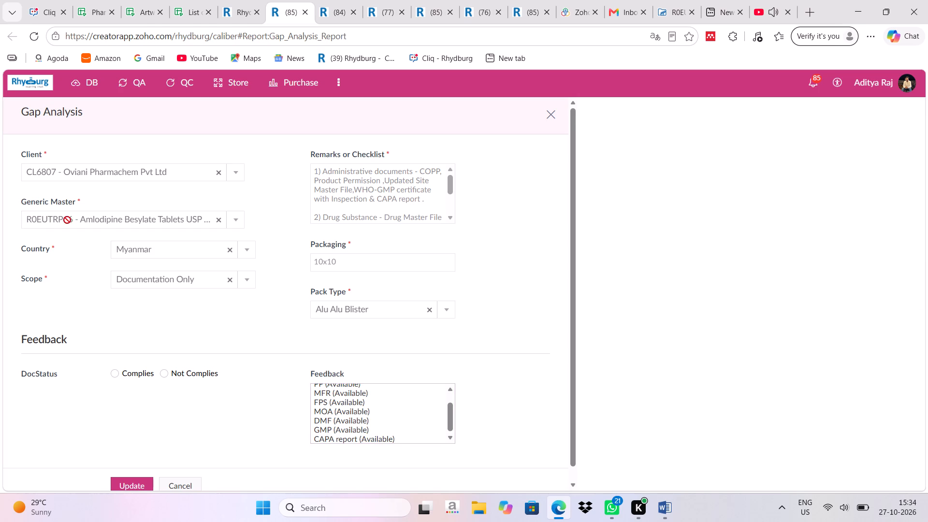
pyautogui.moveTo(67, 220); pyautogui.dragTo(68, 220)
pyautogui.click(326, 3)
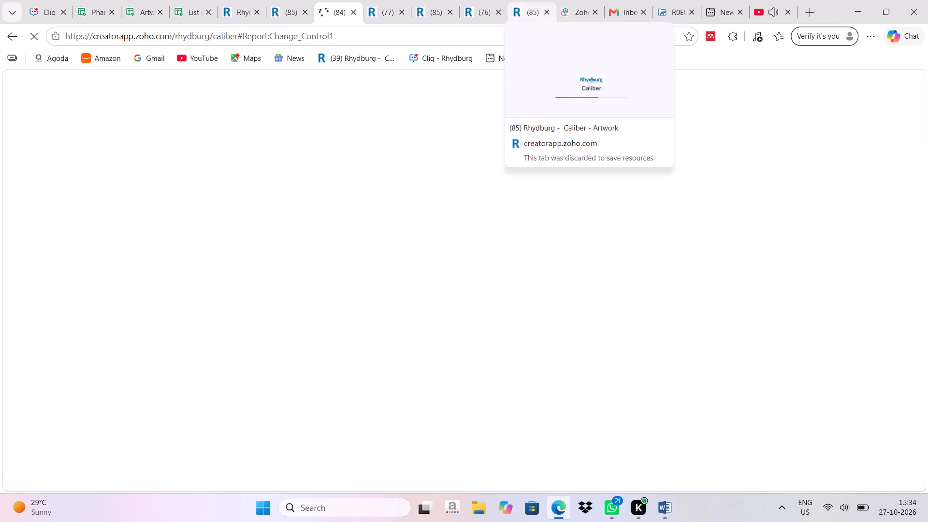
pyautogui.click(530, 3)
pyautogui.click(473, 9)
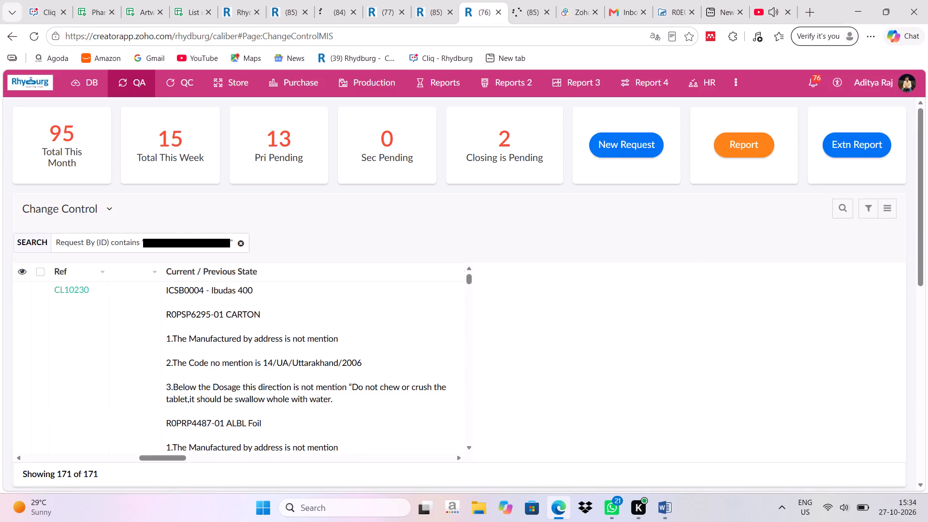
# Return to Zoho WorkDrive, repeat the recent R0EUTRP16 search and filter the results to folders.
pyautogui.click(672, 9)
pyautogui.click(662, 10)
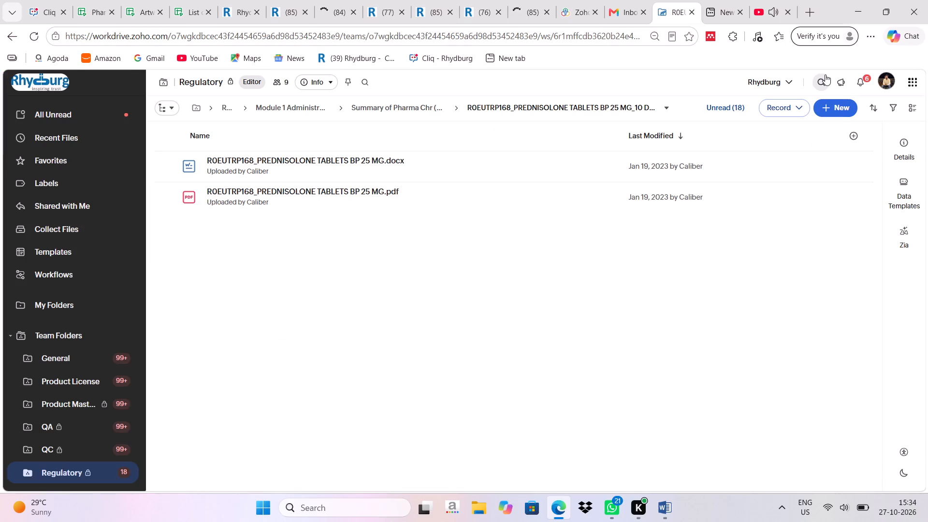
pyautogui.click(826, 74)
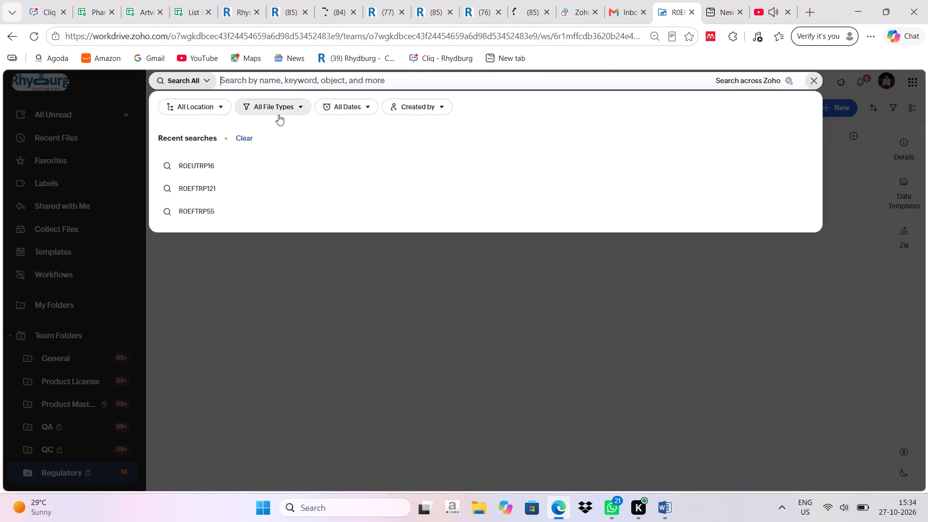
pyautogui.click(202, 158)
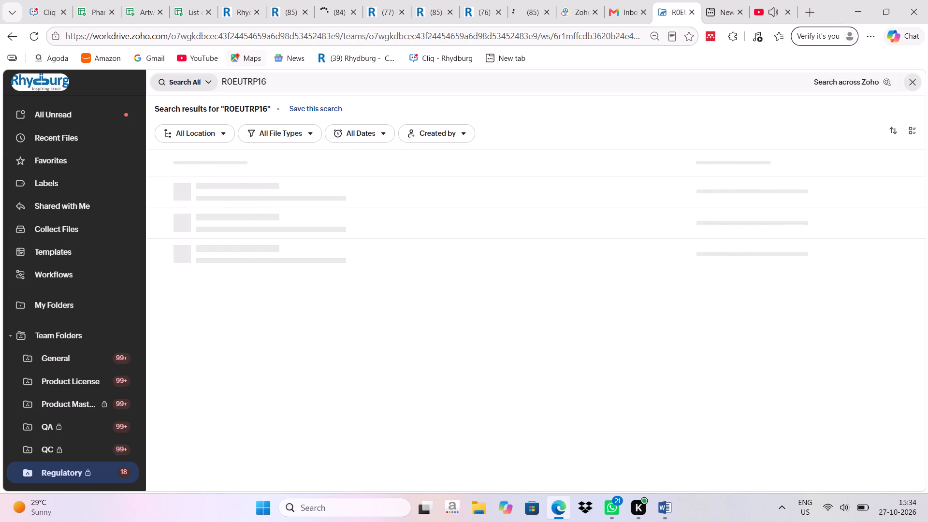
pyautogui.click(282, 13)
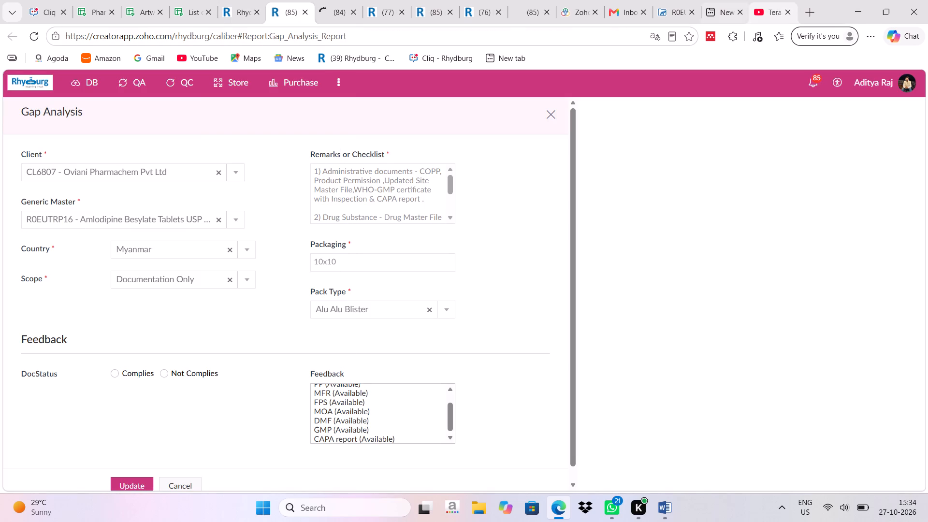
pyautogui.click(675, 11)
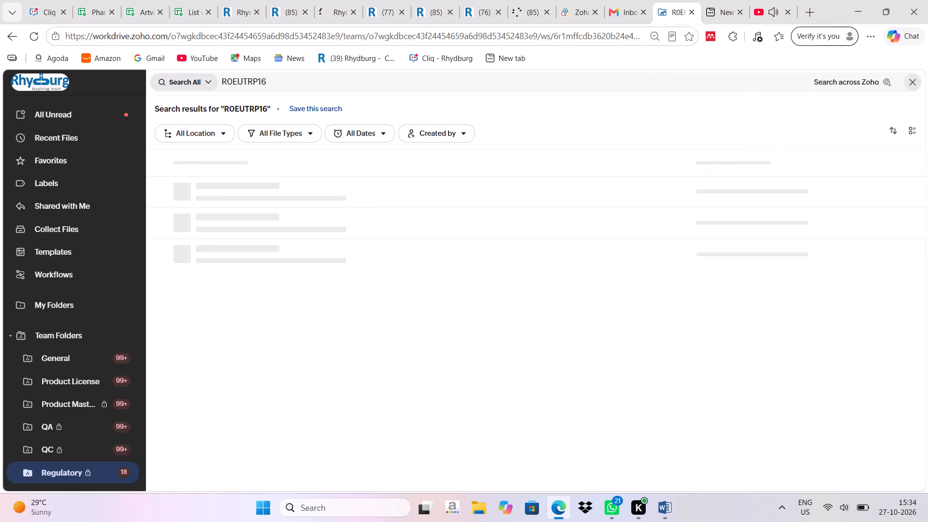
pyautogui.click(288, 135)
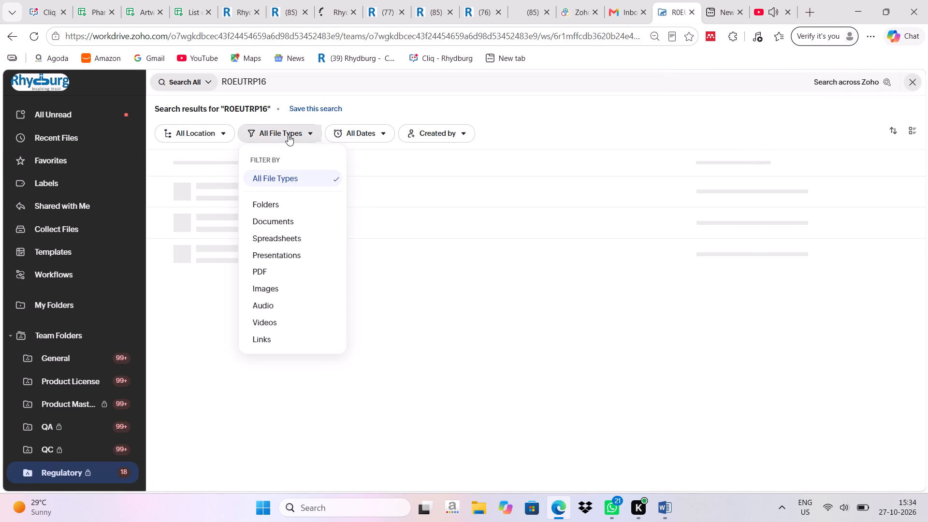
pyautogui.click(290, 204)
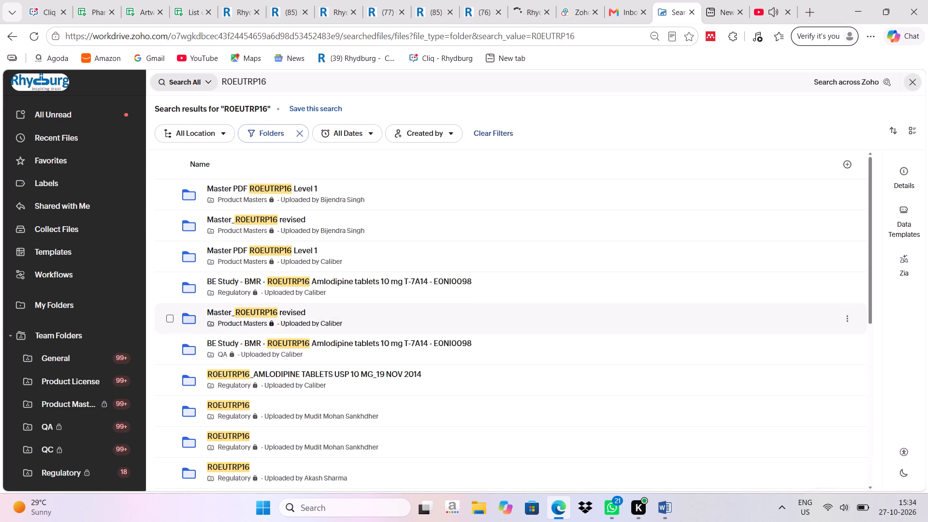
# Check the contents of the R0EUTRP16_AMLODIPINE TABLETS USP 10 MG_19 NOV 2014 folder and the first folder named R0EUTRP16, returning to the search results.
pyautogui.click(371, 376)
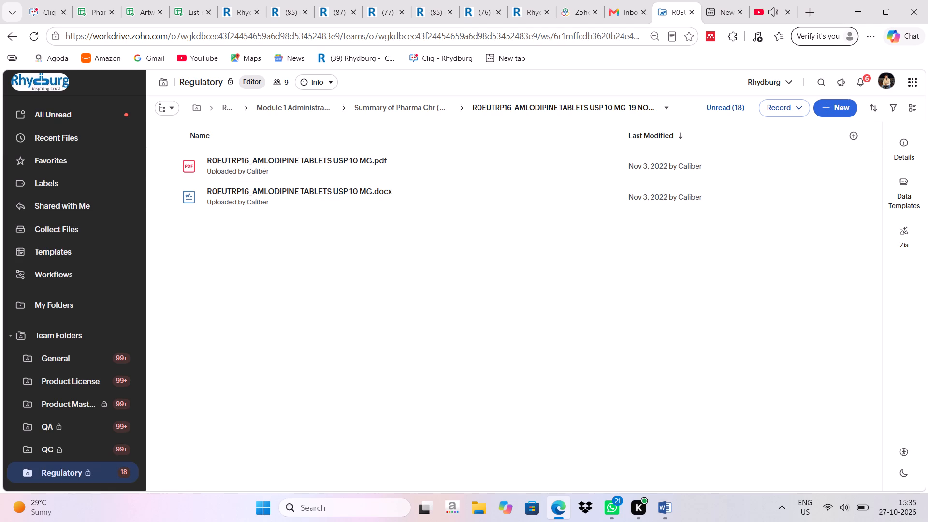
pyautogui.doubleClick(11, 36)
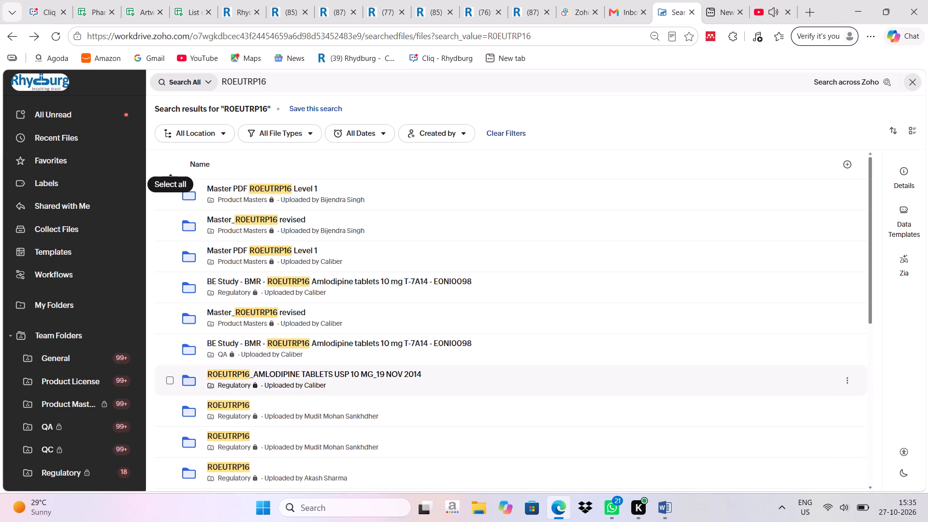
pyautogui.click(235, 406)
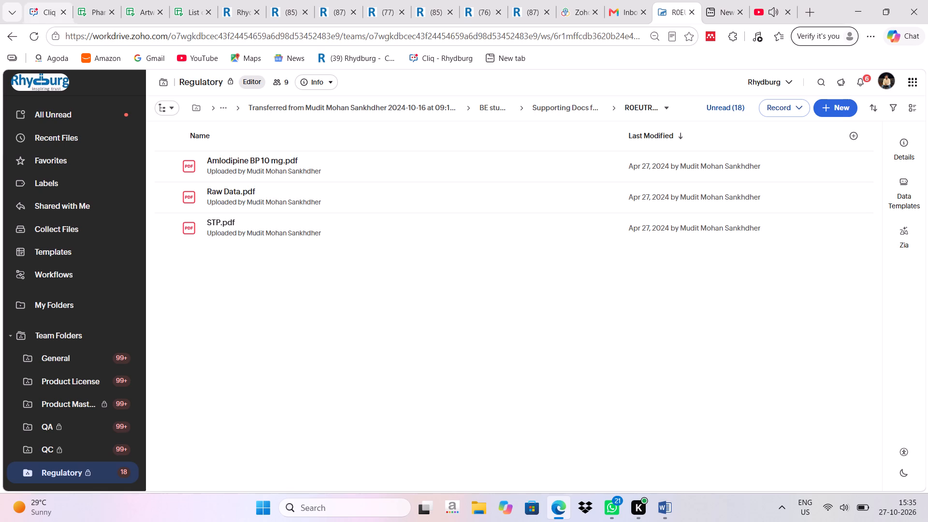
pyautogui.click(10, 40)
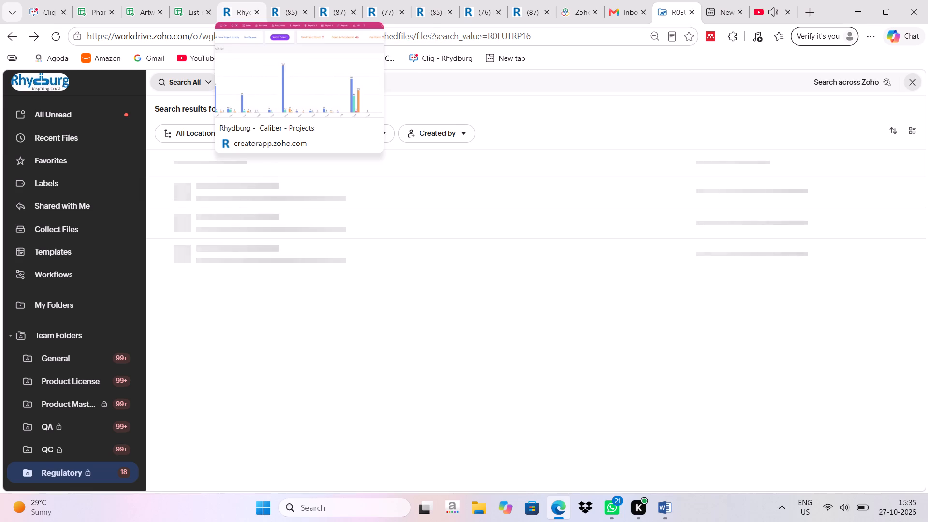
# Review the Feedback list in the Gap Analysis form and switch back to the WorkDrive search.
pyautogui.click(281, 3)
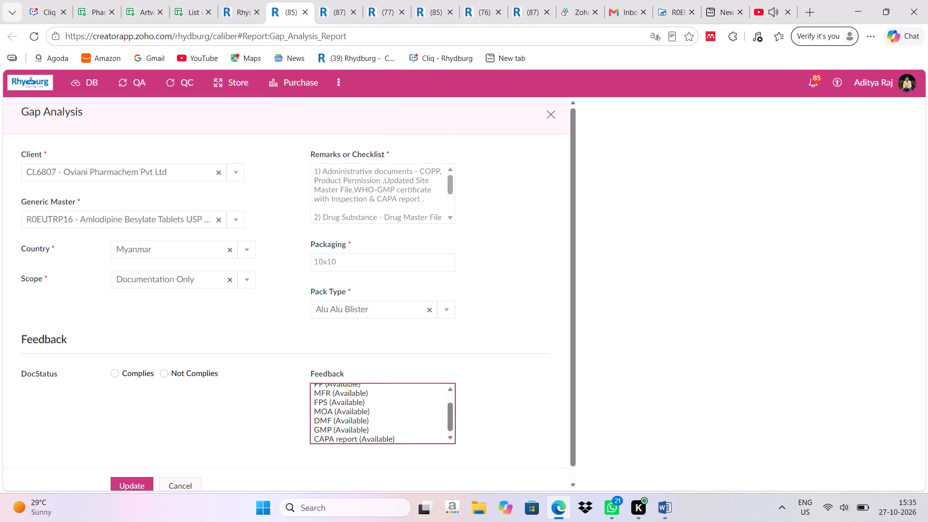
pyautogui.scroll(2, 402, 429)
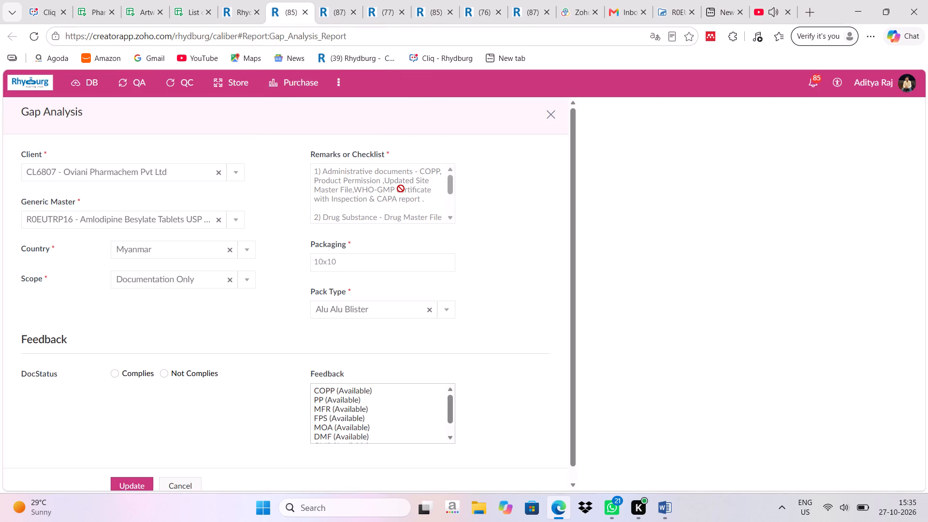
pyautogui.click(674, 10)
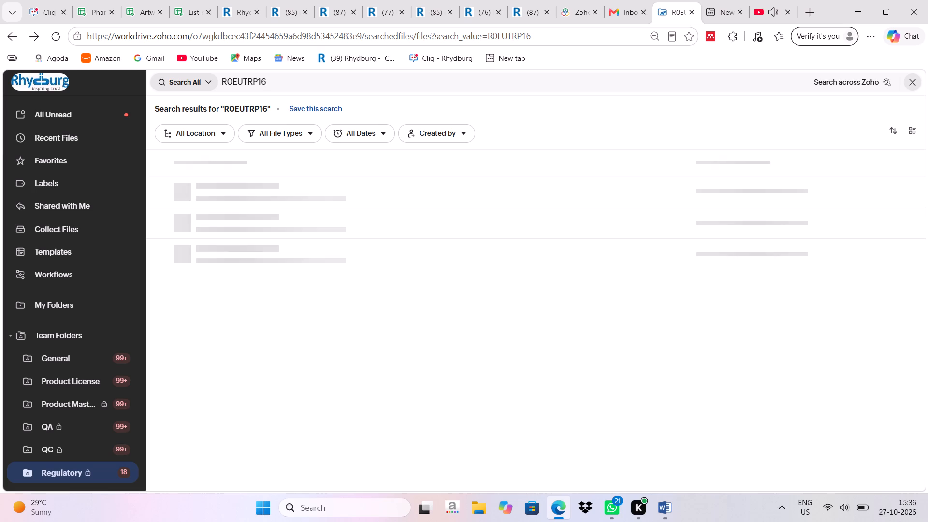
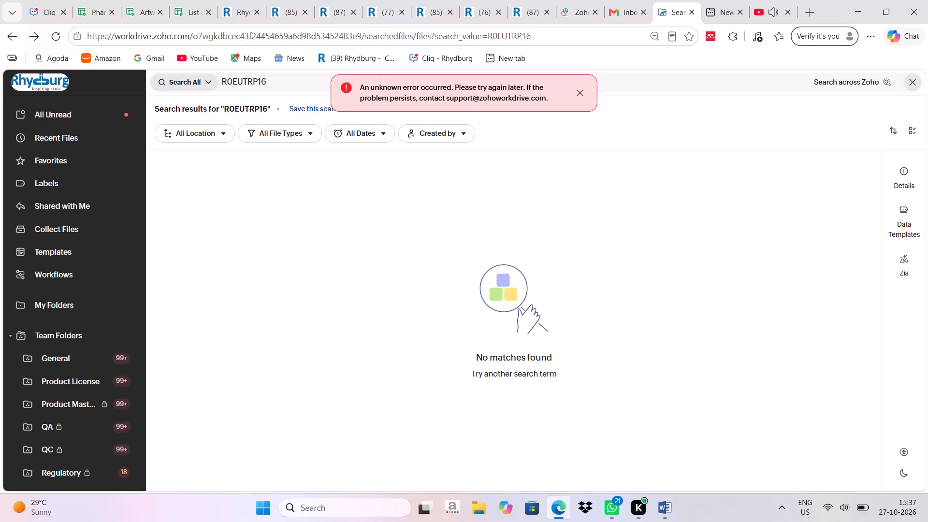
# Dismiss the WorkDrive error notice and switch to the already open Zoho People page.
pyautogui.click(579, 92)
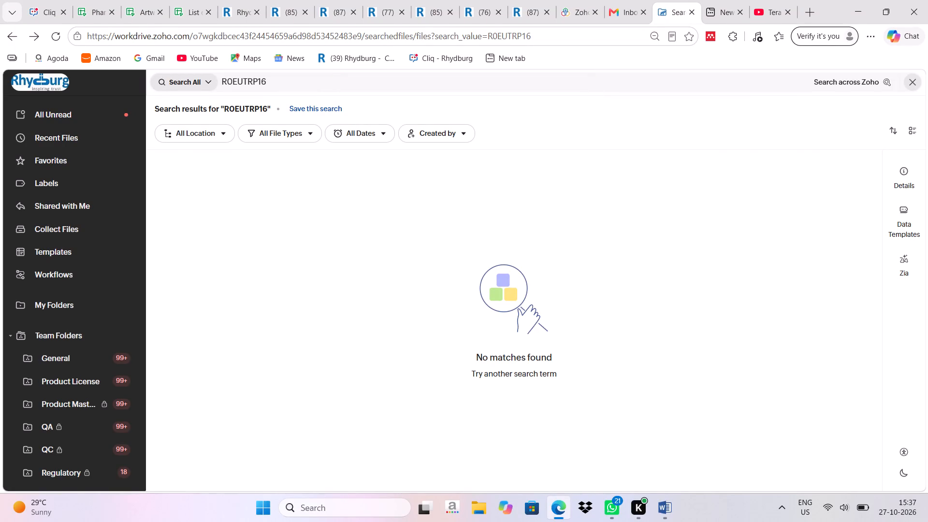
pyautogui.click(580, 8)
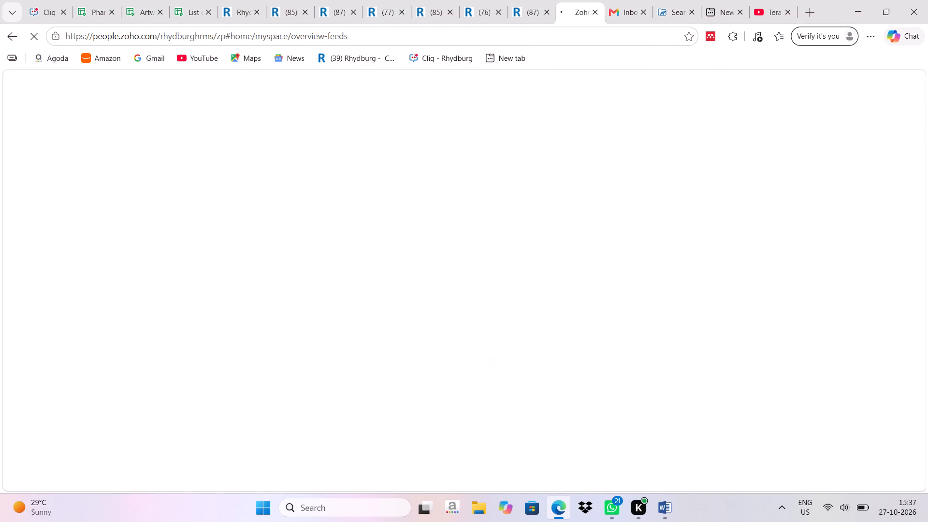